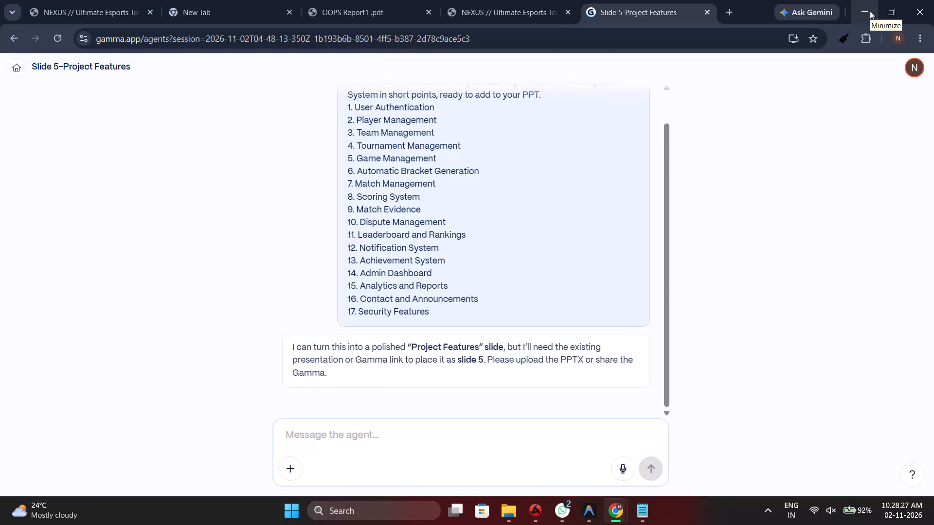
# Close the Gamma tab and open the OOPS Course Project presentation in PowerPoint.
pyautogui.click(703, 11)
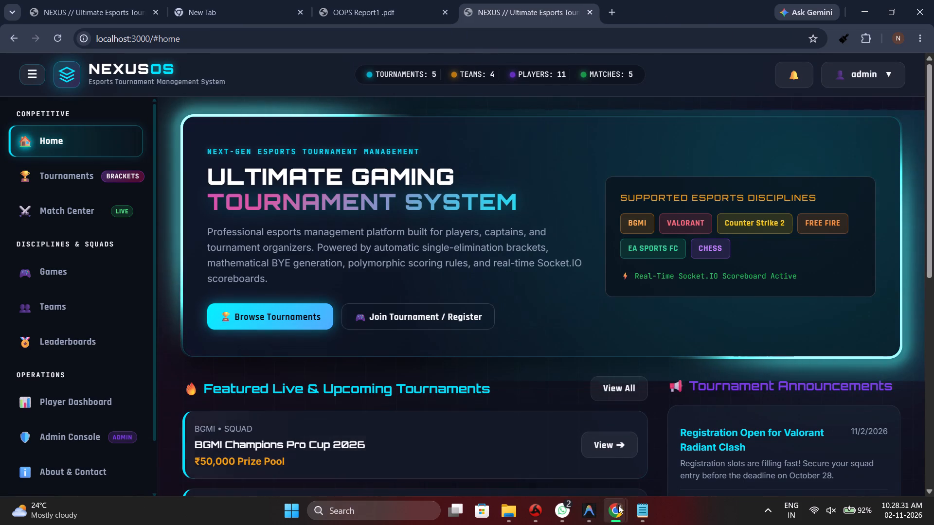
pyautogui.click(497, 514)
pyautogui.doubleClick(179, 117)
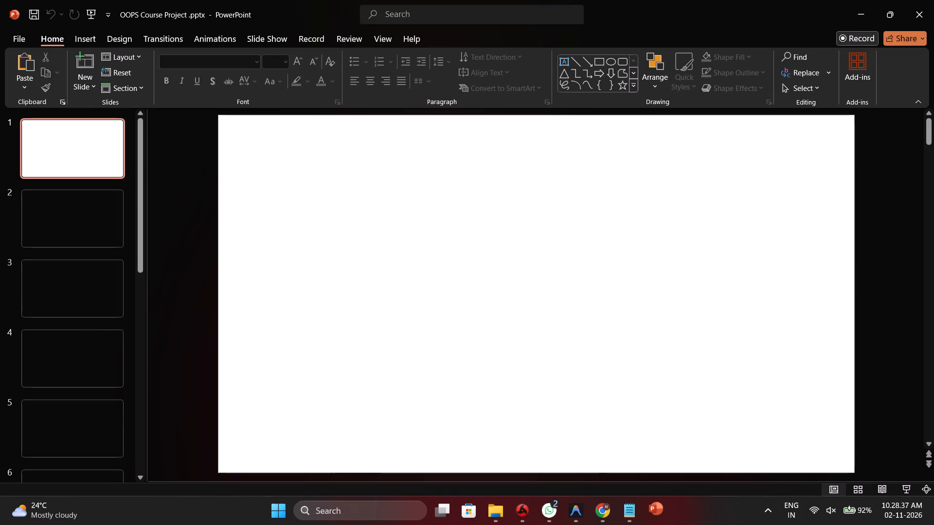
# On slide 2, set the first introduction paragraph, starting "NEXUS OS is a web-based platform", to font size 16.
pyautogui.click(82, 209)
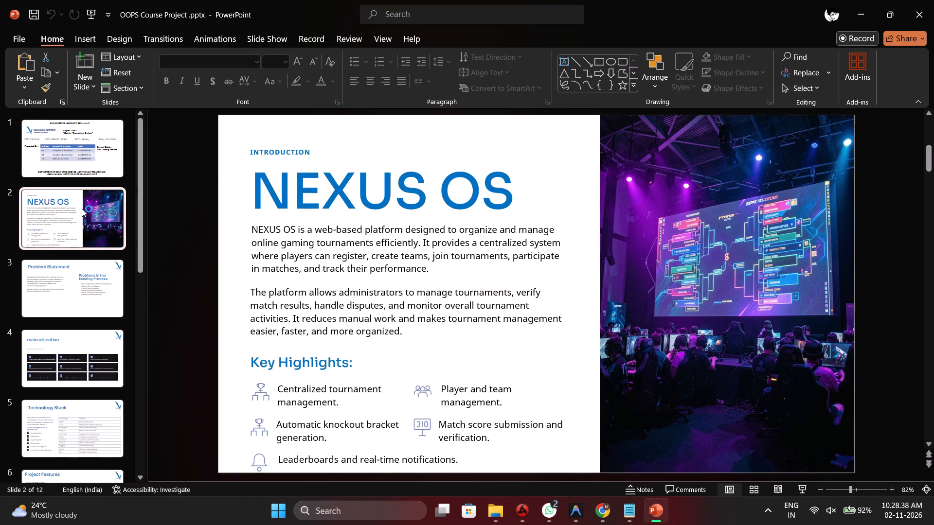
pyautogui.click(252, 238)
pyautogui.click(279, 245)
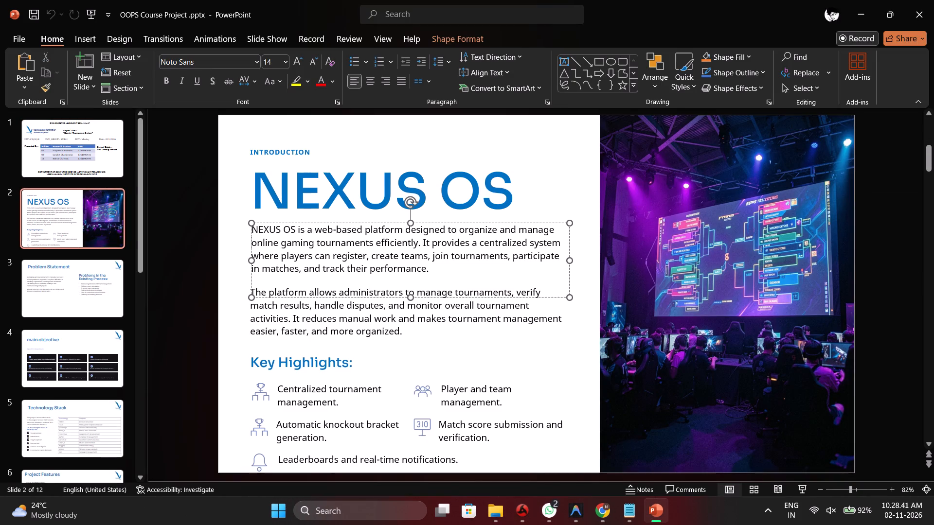
pyautogui.hotkey('ctrl', 'a')
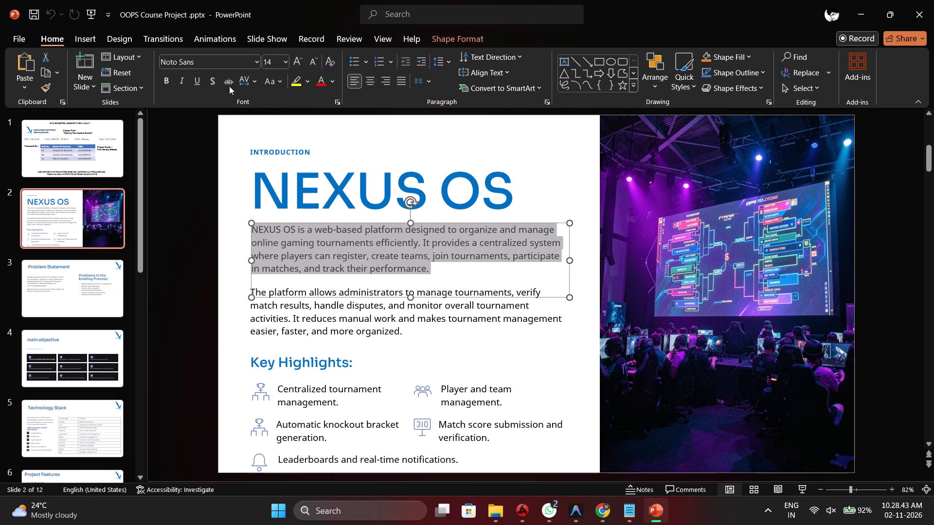
pyautogui.click(273, 64)
pyautogui.write('16')
pyautogui.press('Return')
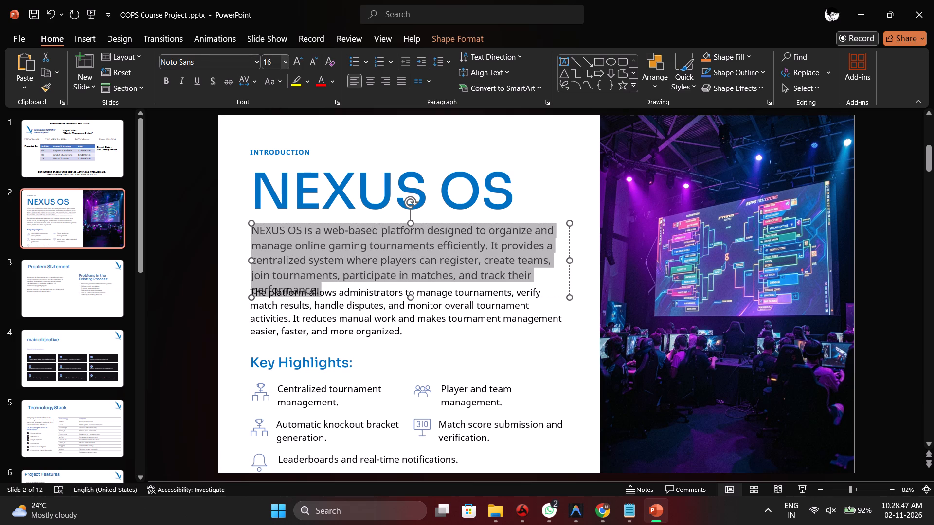
pyautogui.click(300, 321)
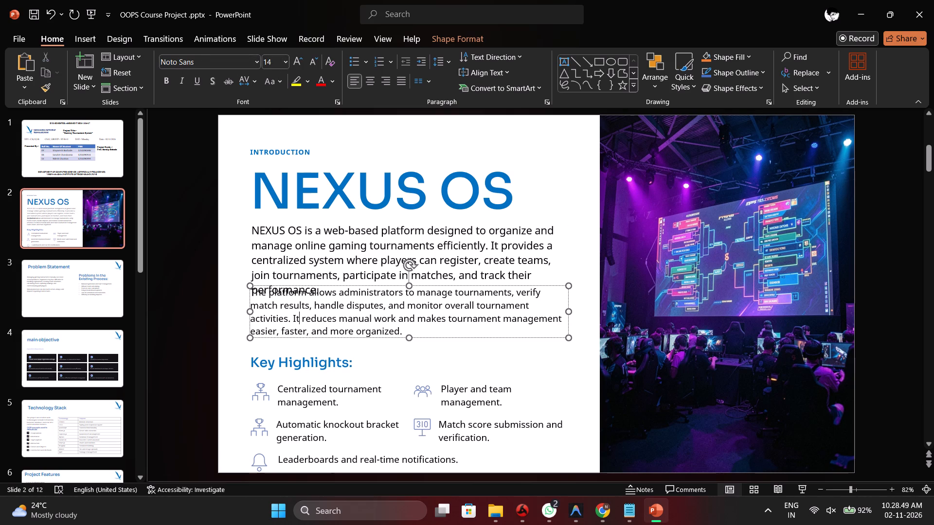
# Shift the INTRODUCTION label, the NEXUS OS title and the first paragraph upward so the paragraph clears the text below it.
pyautogui.click(279, 150)
pyautogui.moveTo(312, 148); pyautogui.dragTo(312, 146)
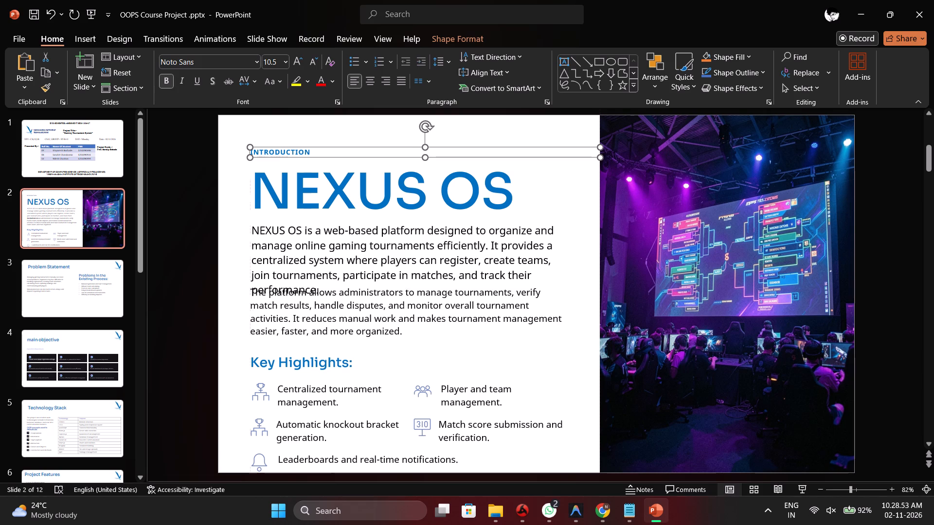
pyautogui.moveTo(312, 146); pyautogui.dragTo(314, 132)
pyautogui.click(333, 192)
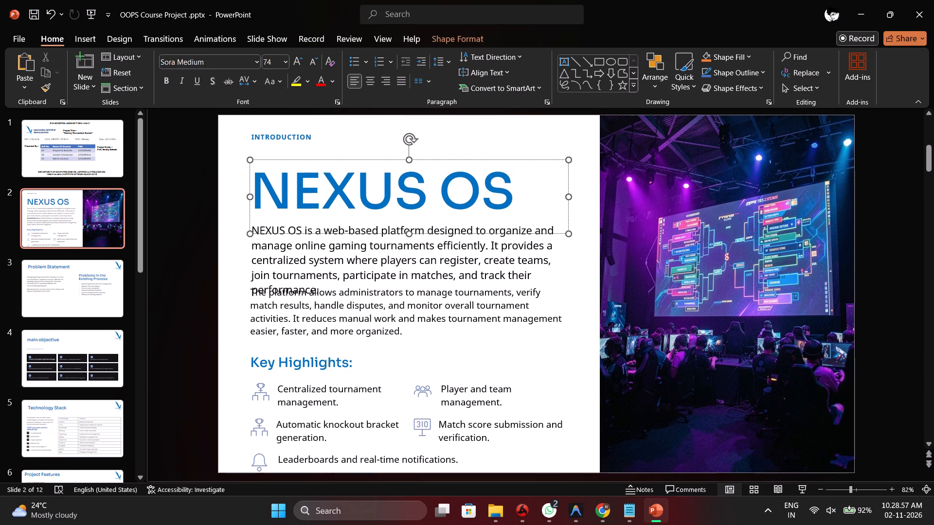
pyautogui.moveTo(363, 157); pyautogui.dragTo(363, 140)
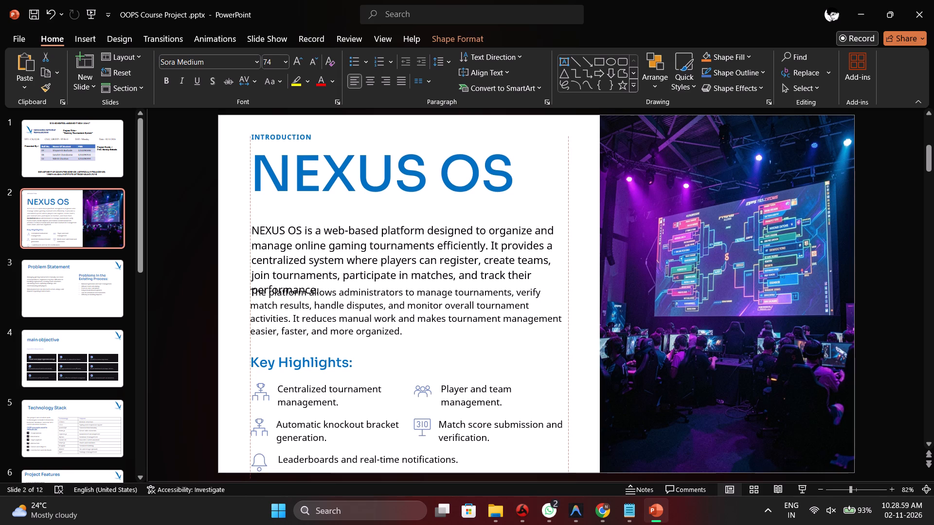
pyautogui.moveTo(363, 140); pyautogui.dragTo(361, 138)
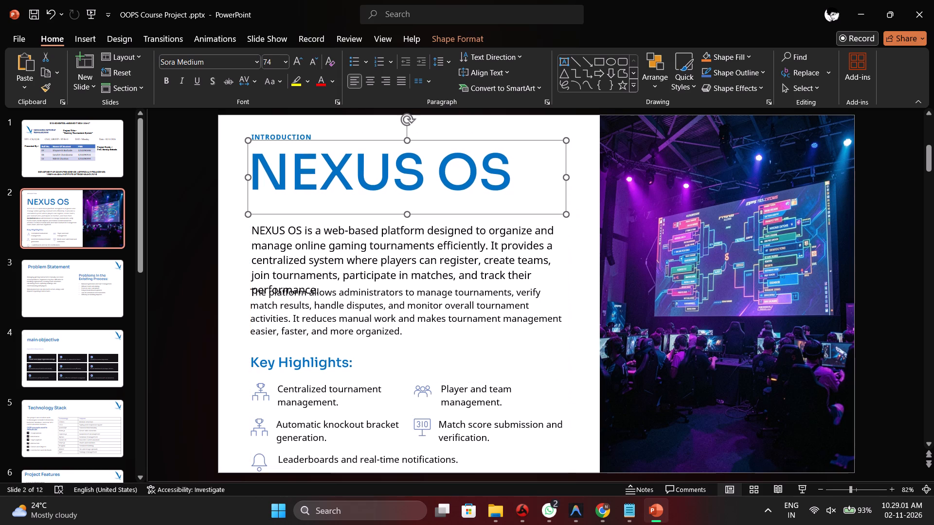
pyautogui.click(344, 227)
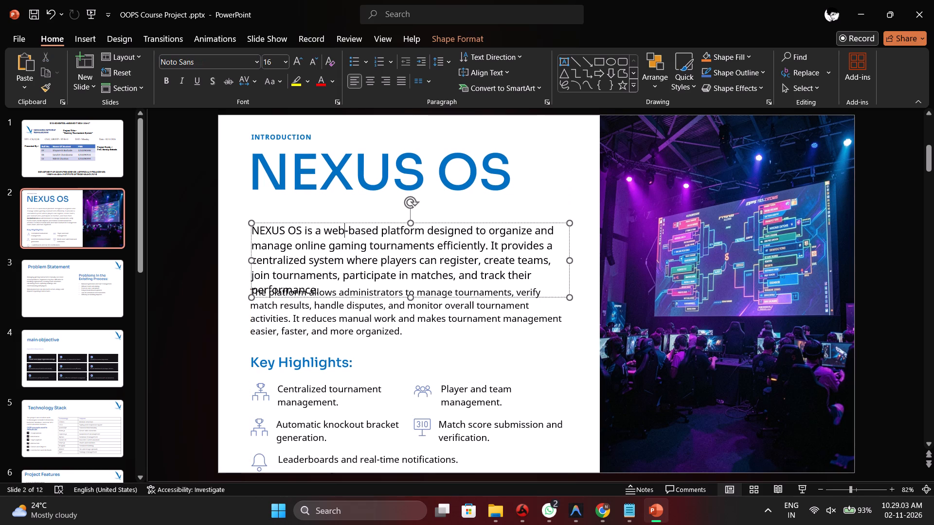
pyautogui.moveTo(345, 221); pyautogui.dragTo(345, 198)
# Set the second paragraph, starting "The platform allows administrators", to font size 16 and move it up slightly, keeping its left alignment.
pyautogui.click(326, 304)
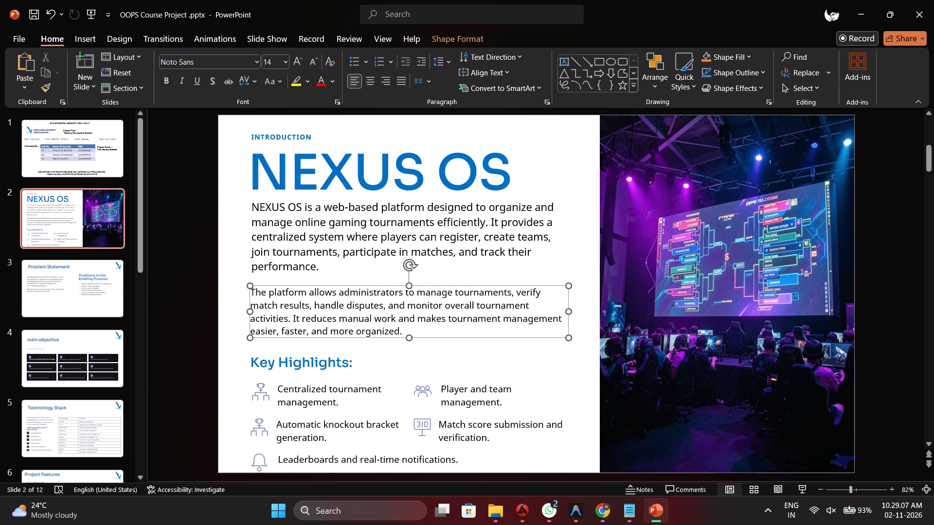
pyautogui.hotkey('ctrl', 'a')
pyautogui.click(272, 57)
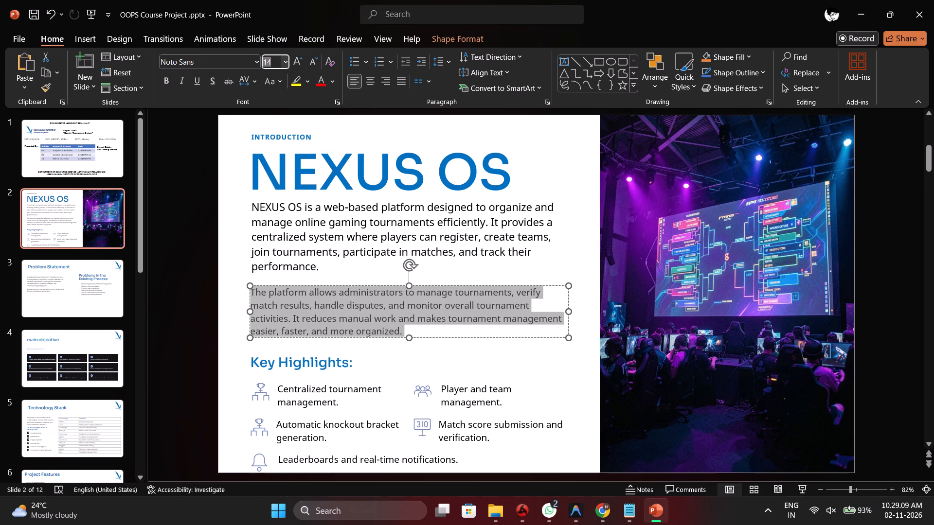
pyautogui.write('16')
pyautogui.press('Return')
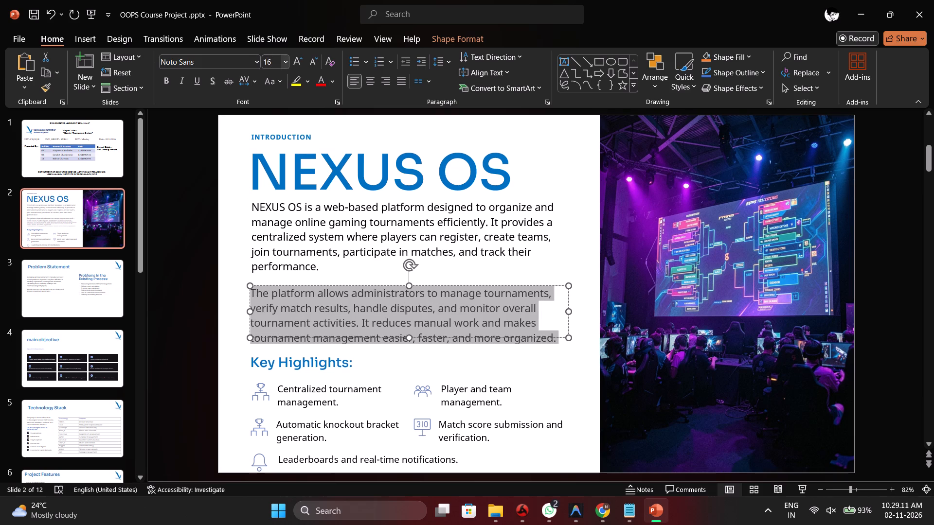
pyautogui.click(411, 293)
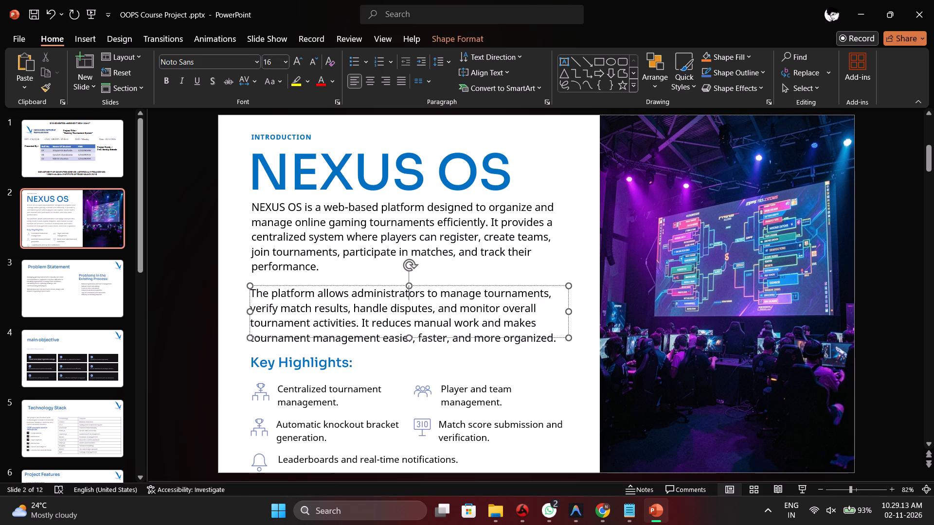
pyautogui.moveTo(449, 286); pyautogui.dragTo(448, 280)
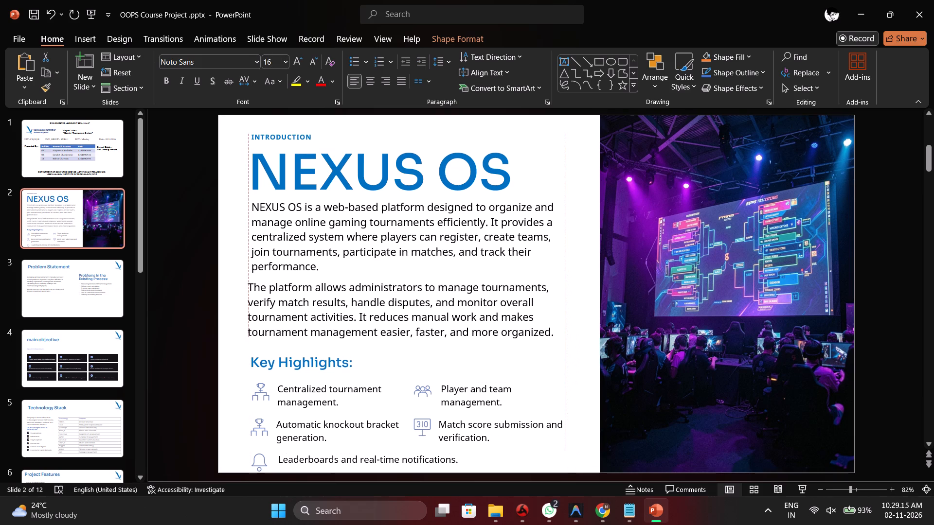
pyautogui.moveTo(448, 280); pyautogui.dragTo(450, 280)
# Set the "Centralized tournament management." highlight text to font size 15.
pyautogui.click(459, 407)
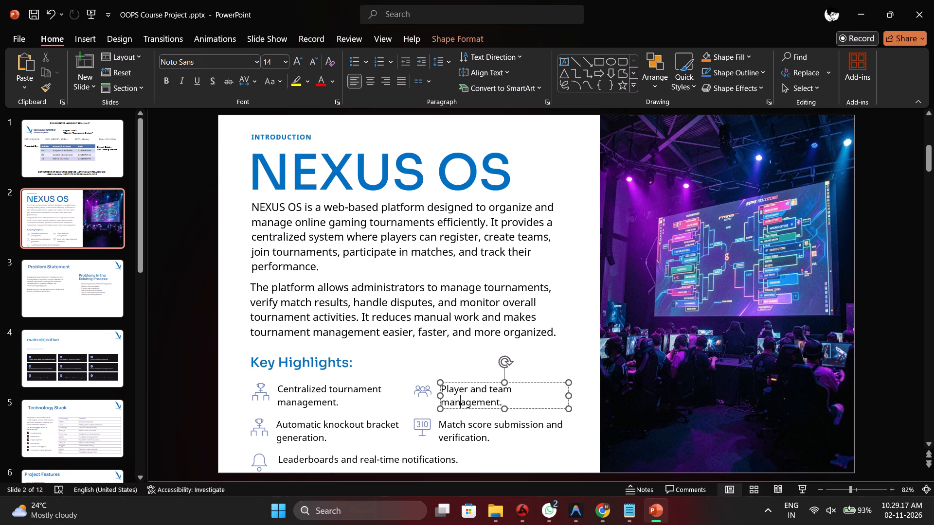
pyautogui.click(313, 391)
pyautogui.hotkey('ctrl', 'a')
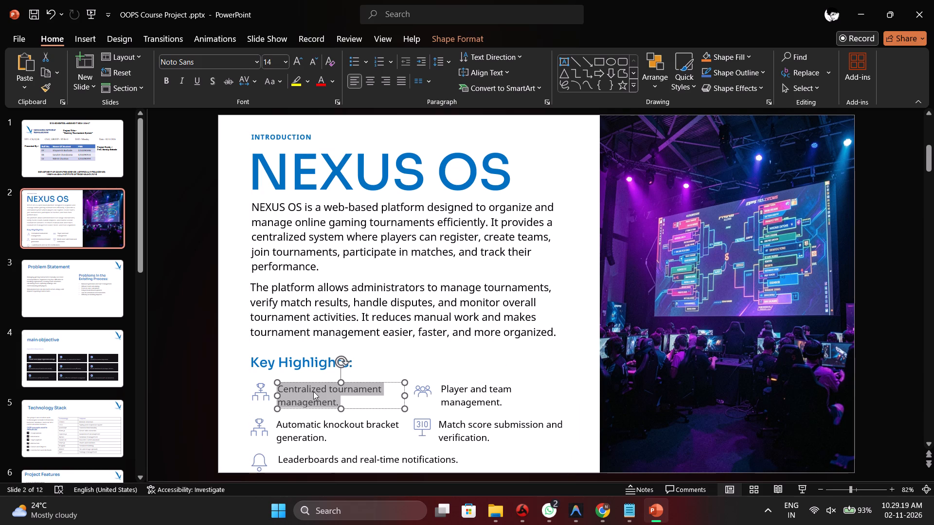
pyautogui.click(275, 62)
pyautogui.write('15')
pyautogui.press('Return')
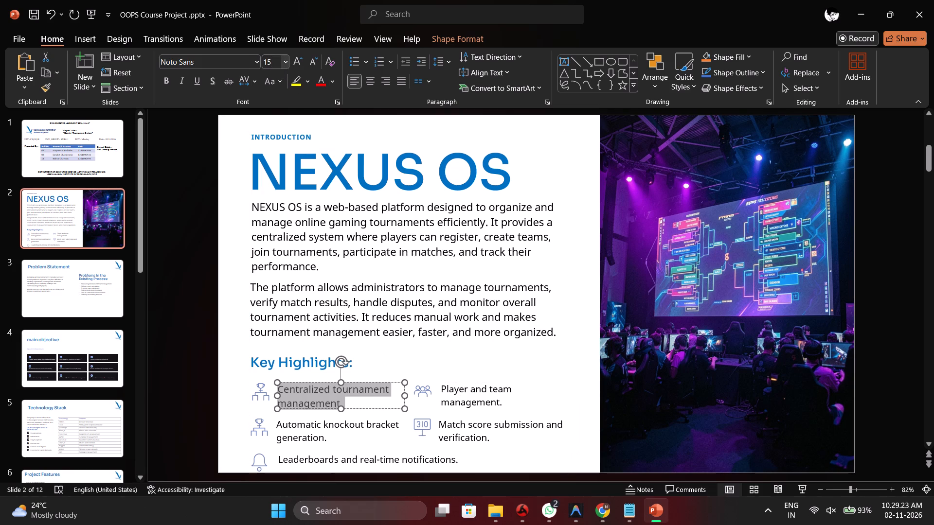
# Set the "Player and team management." highlight text to font size 15.
pyautogui.click(457, 390)
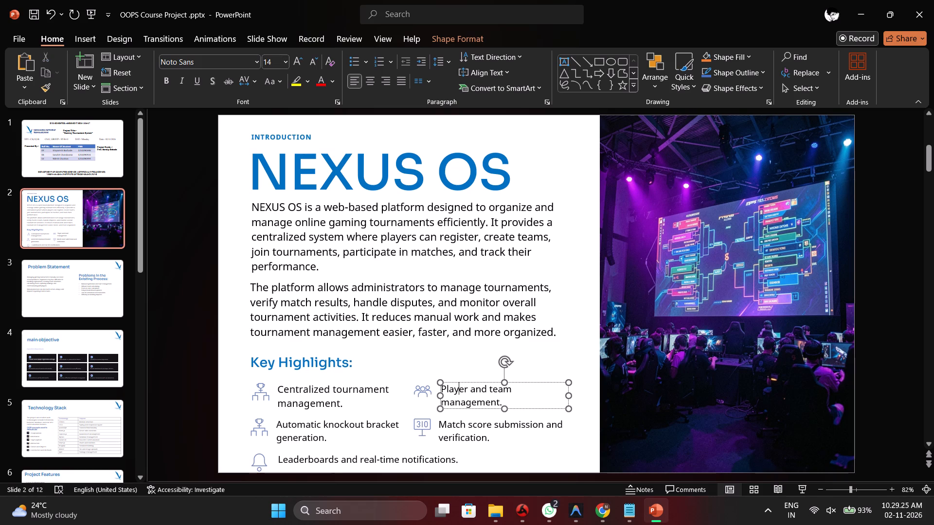
pyautogui.hotkey('ctrl', 'a')
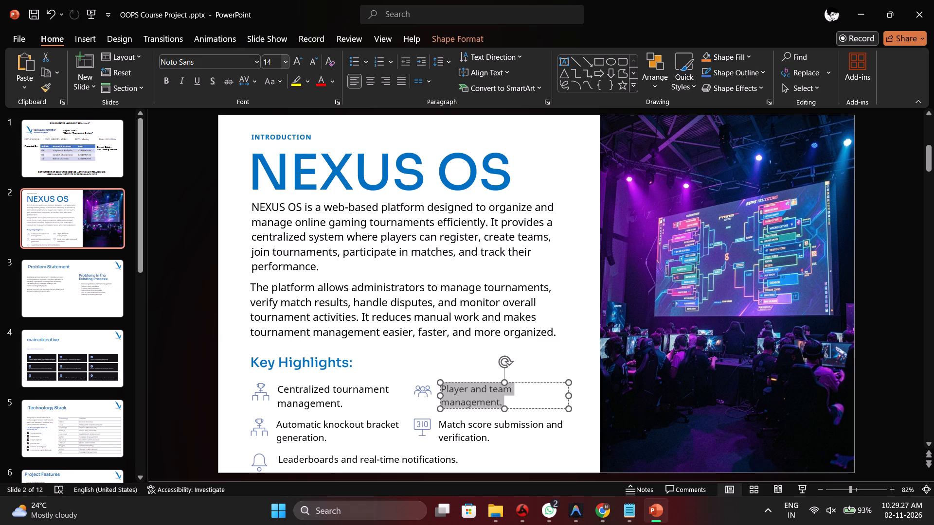
pyautogui.click(274, 60)
pyautogui.write('15')
pyautogui.press('Return')
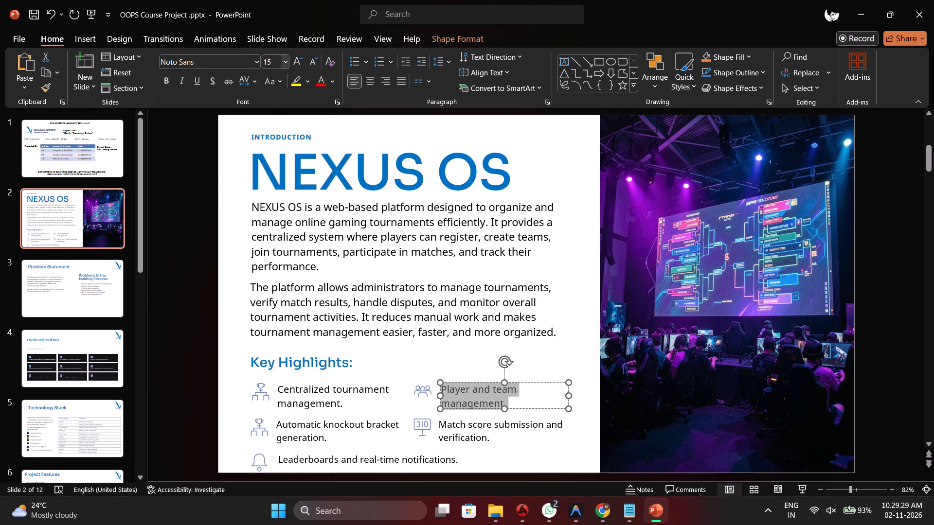
# Set the "Automatic knockout bracket generation." highlight text to font size 15.
pyautogui.click(296, 425)
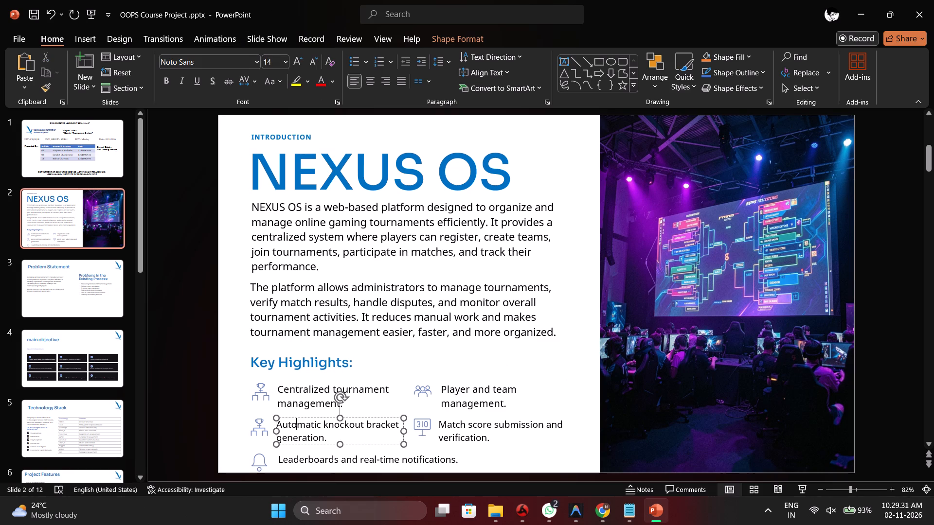
pyautogui.hotkey('ctrl', 'a')
pyautogui.click(270, 59)
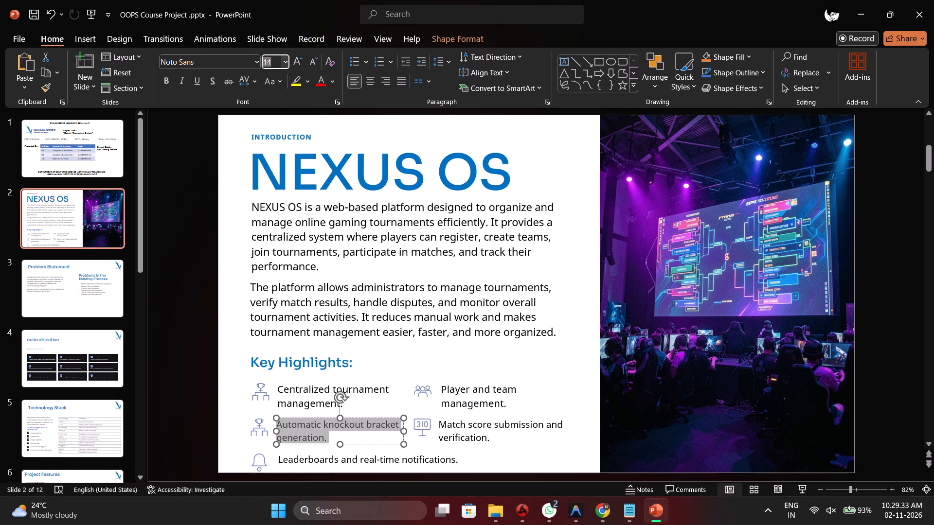
pyautogui.write('15')
pyautogui.press('Return')
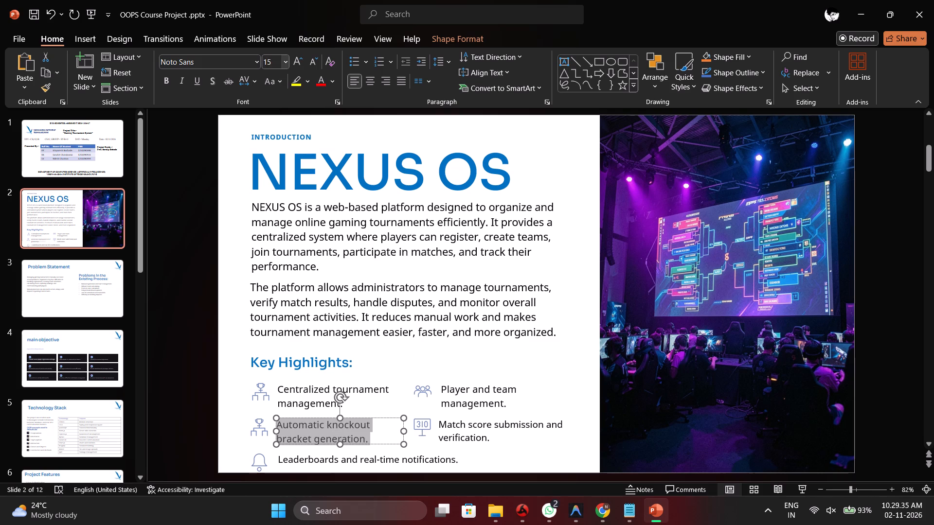
# Set the "Match score submission and verification." highlight text to font size 15.
pyautogui.click(489, 423)
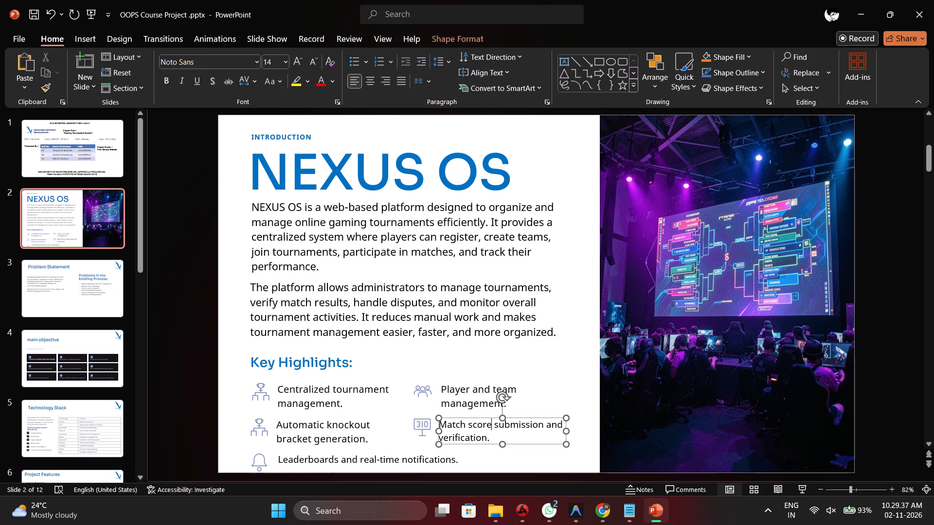
pyautogui.hotkey('ctrl', 'a')
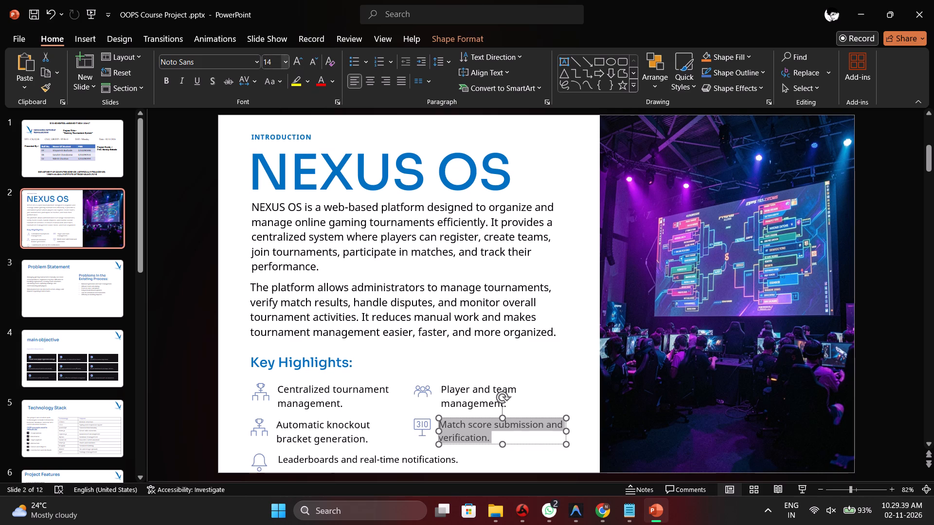
pyautogui.click(276, 62)
pyautogui.write('15')
pyautogui.press('Return')
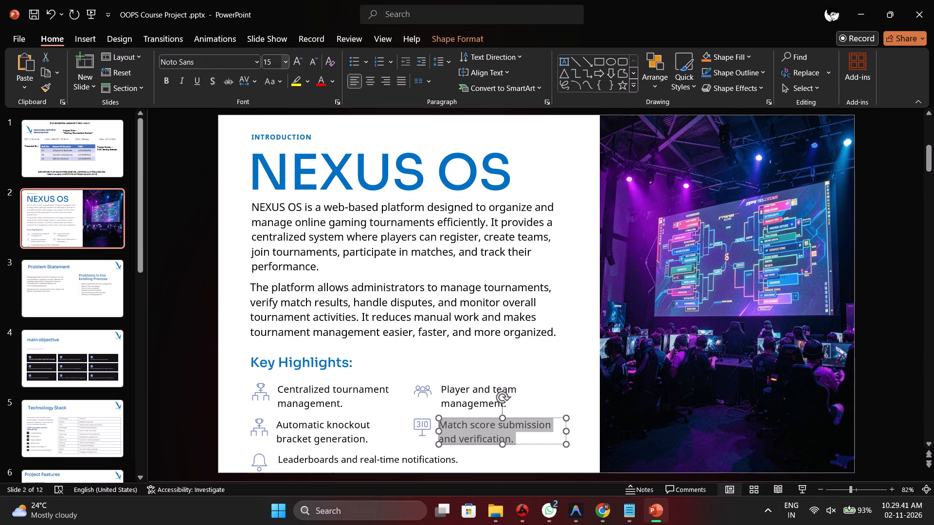
# Set the "Leaderboards and real-time notifications." highlight text to font size 15 and deselect the text box.
pyautogui.click(374, 462)
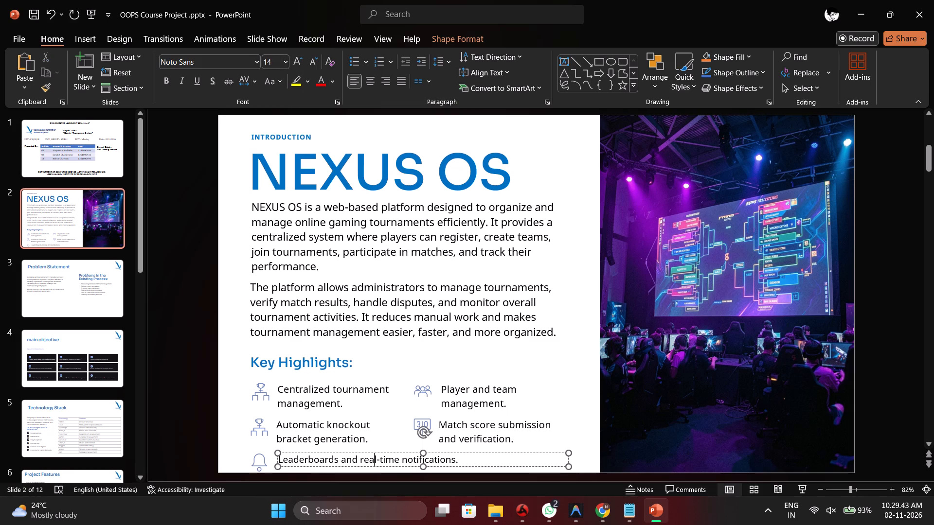
pyautogui.hotkey('ctrl', 'a')
pyautogui.click(278, 59)
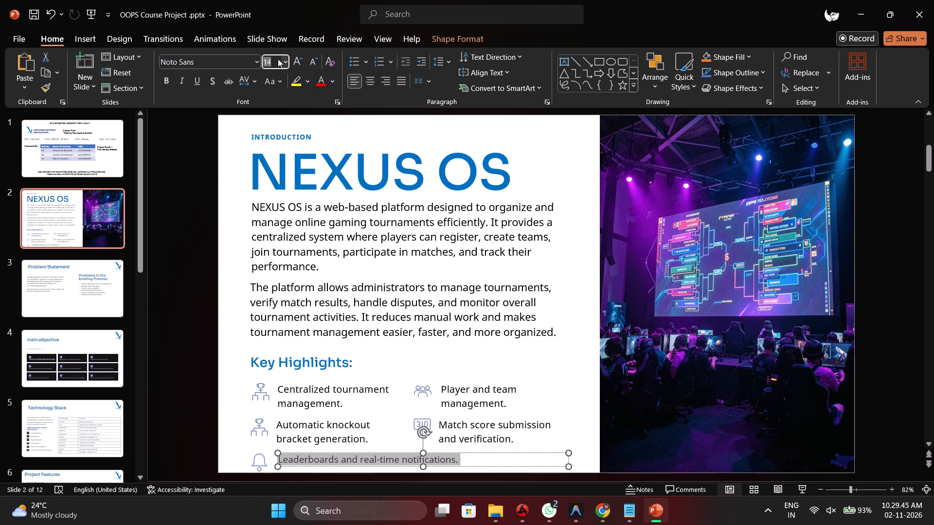
pyautogui.write('15')
pyautogui.press('Return')
pyautogui.click(580, 306)
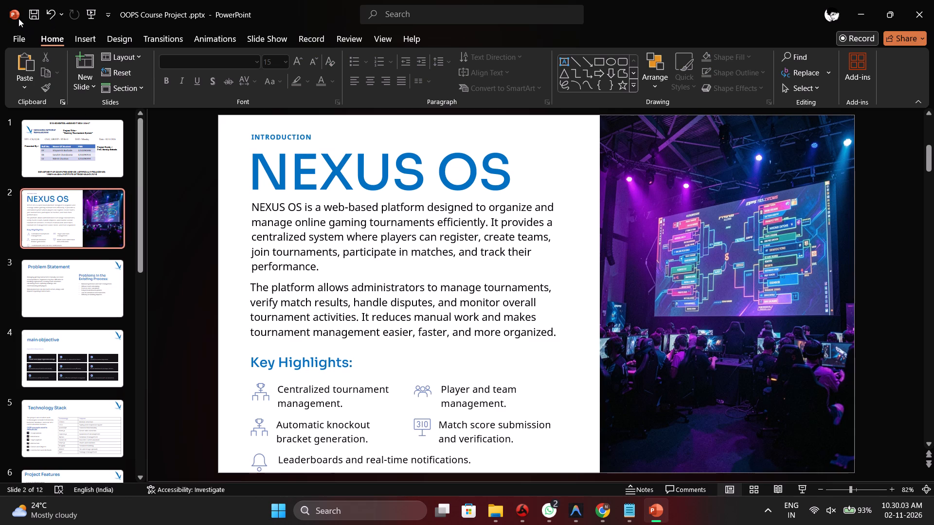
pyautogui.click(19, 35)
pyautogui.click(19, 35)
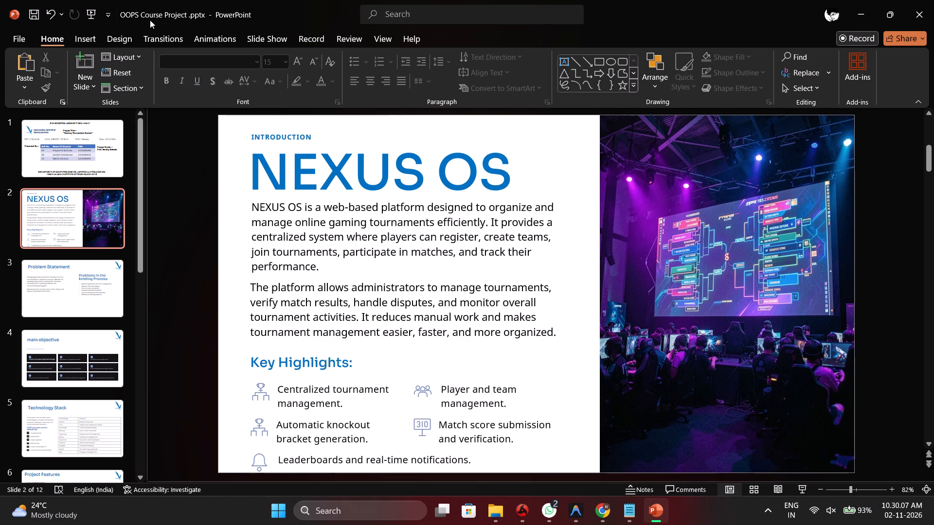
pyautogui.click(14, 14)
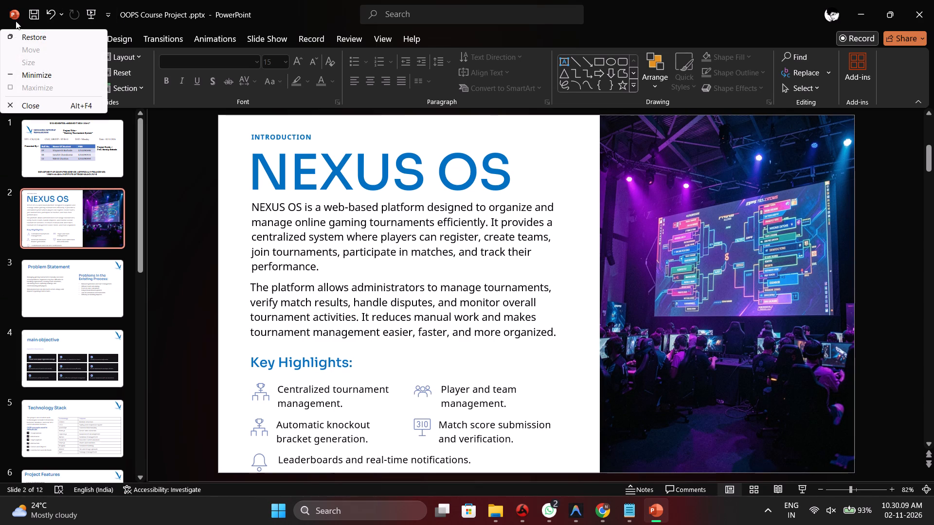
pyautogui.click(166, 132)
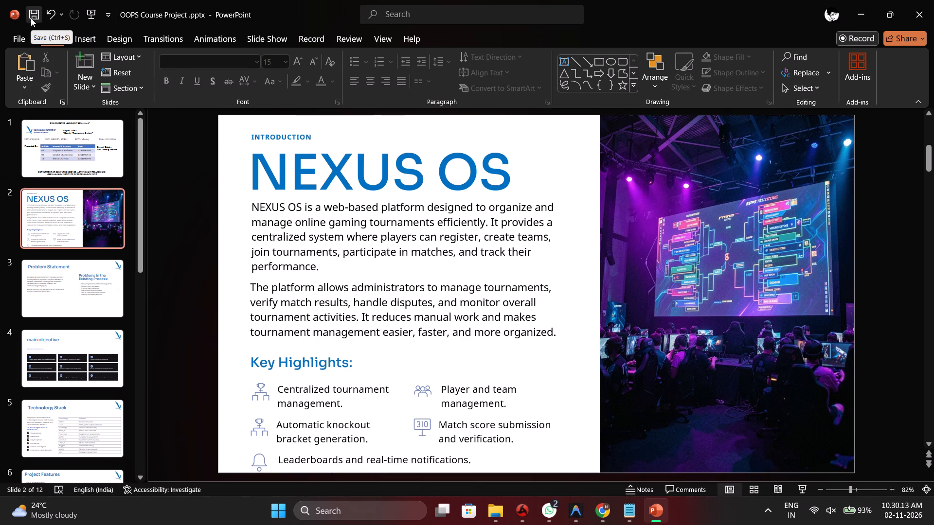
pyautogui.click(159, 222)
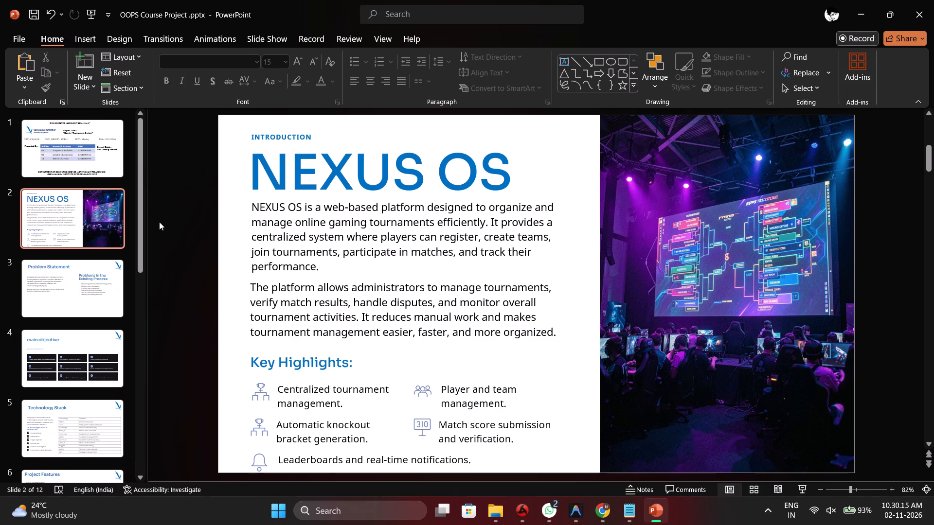
# Set both body paragraphs under the Problem Statement heading on slide 3 to font size 16.
pyautogui.click(48, 281)
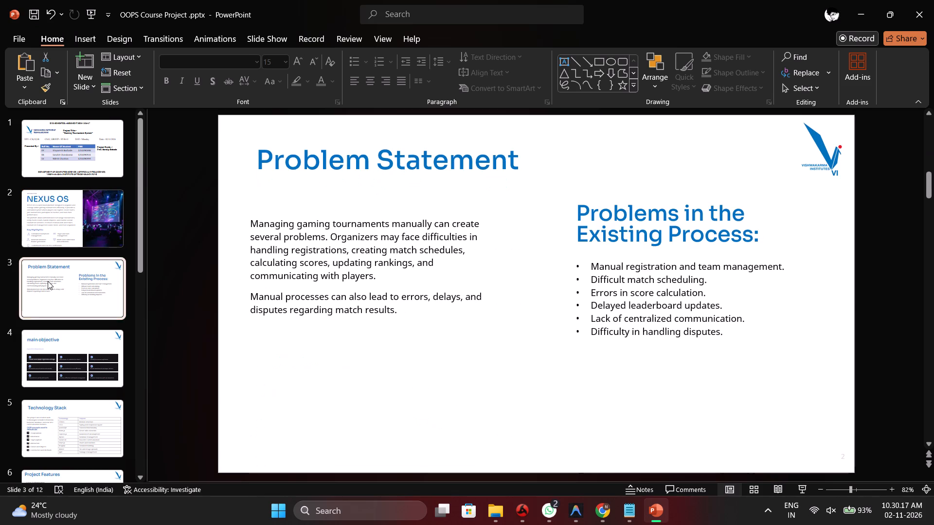
pyautogui.click(318, 221)
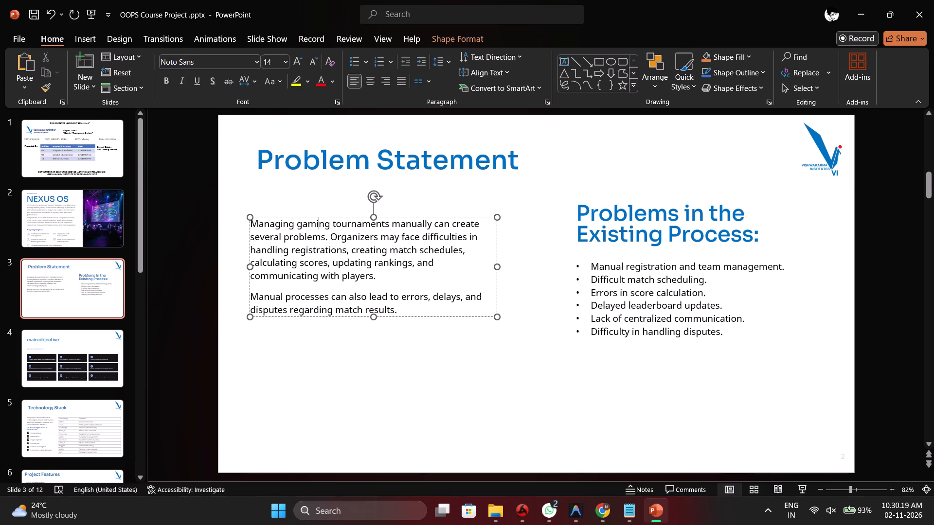
pyautogui.hotkey('ctrl', 'a')
pyautogui.click(269, 62)
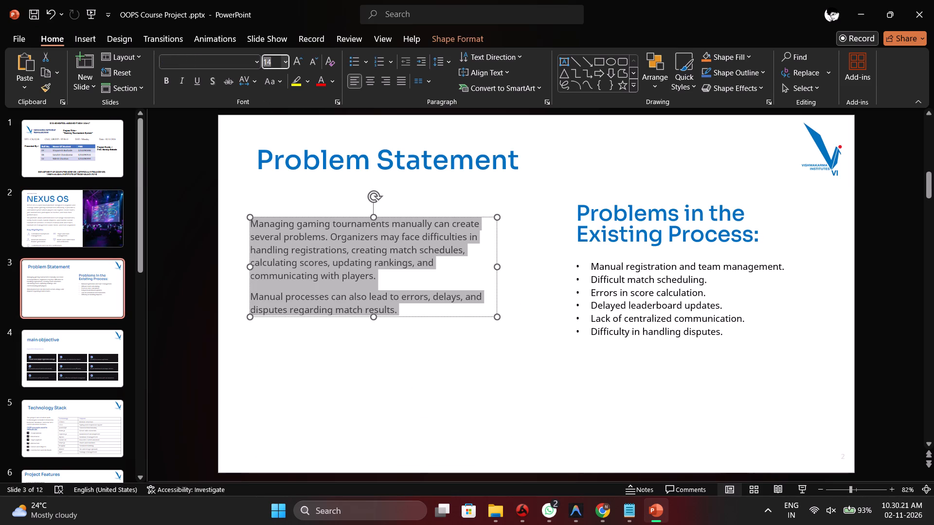
pyautogui.write('16')
pyautogui.press('Return')
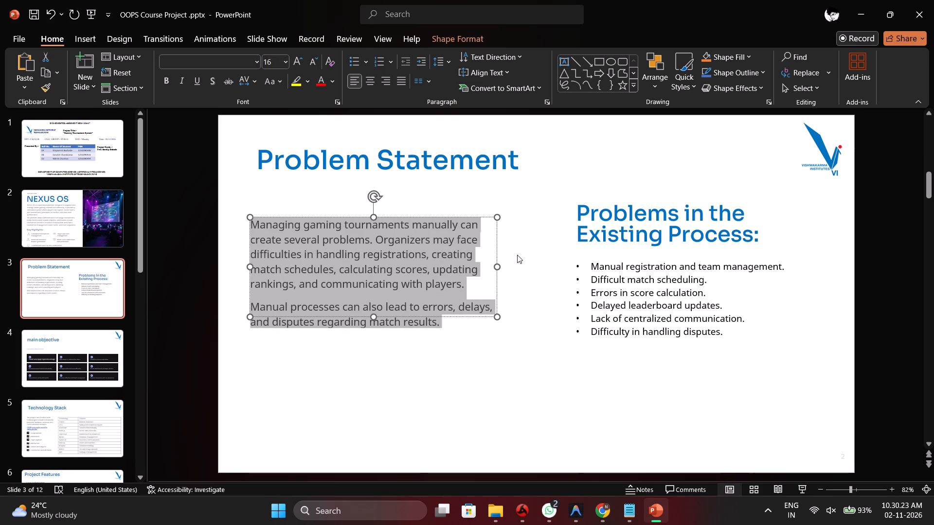
pyautogui.click(554, 225)
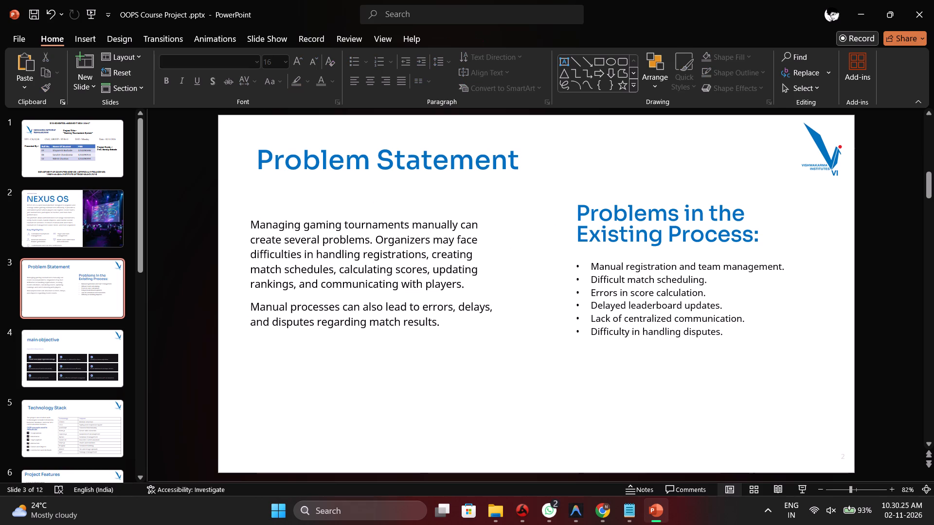
# Set the bullet list under "Problems in the Existing Process:" to font size 16 and deselect the text box.
pyautogui.click(652, 323)
pyautogui.hotkey('ctrl', 'a')
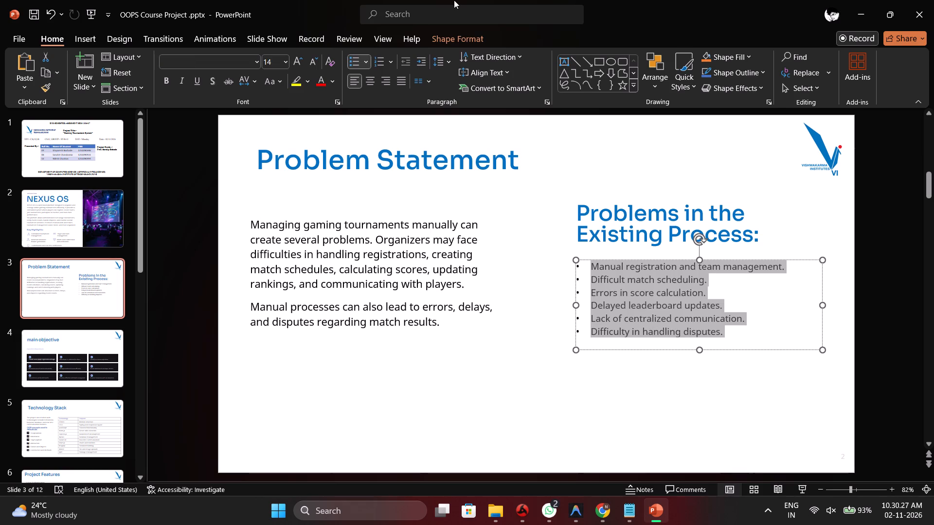
pyautogui.click(276, 57)
pyautogui.write('16')
pyautogui.press('Return')
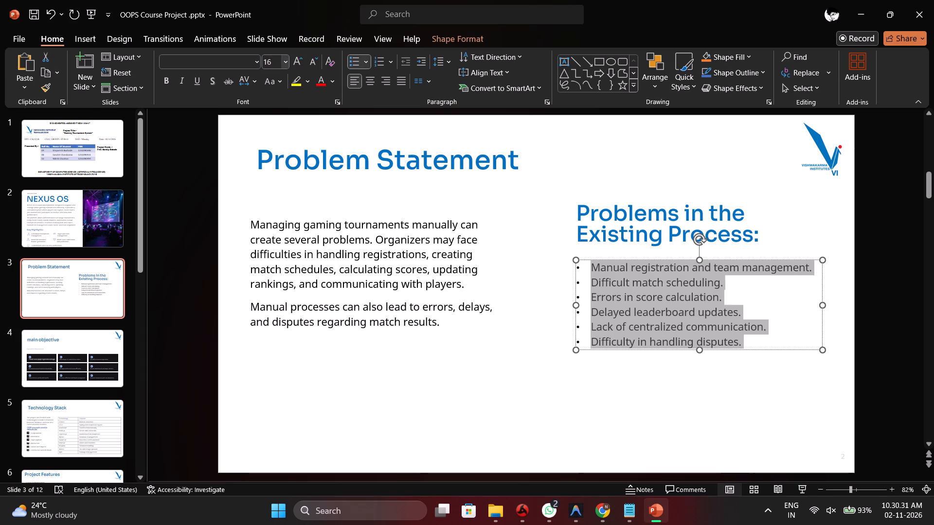
pyautogui.click(270, 382)
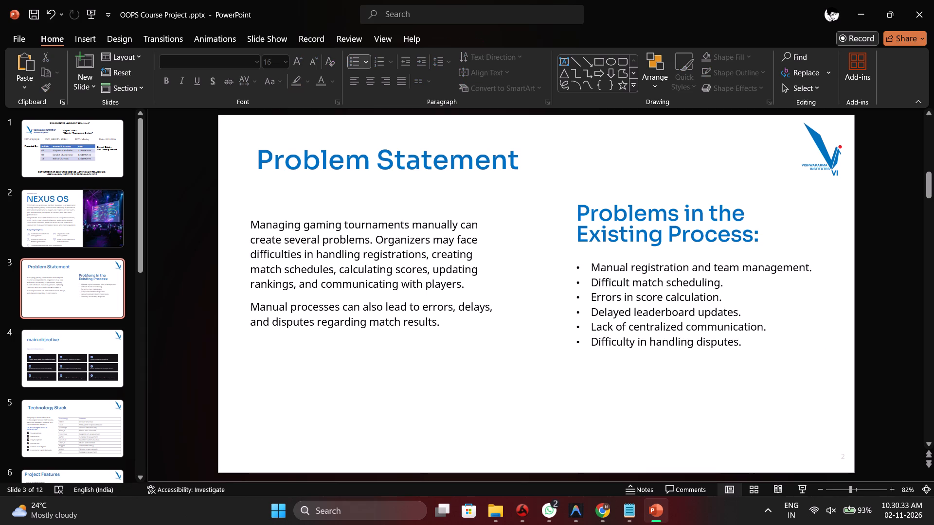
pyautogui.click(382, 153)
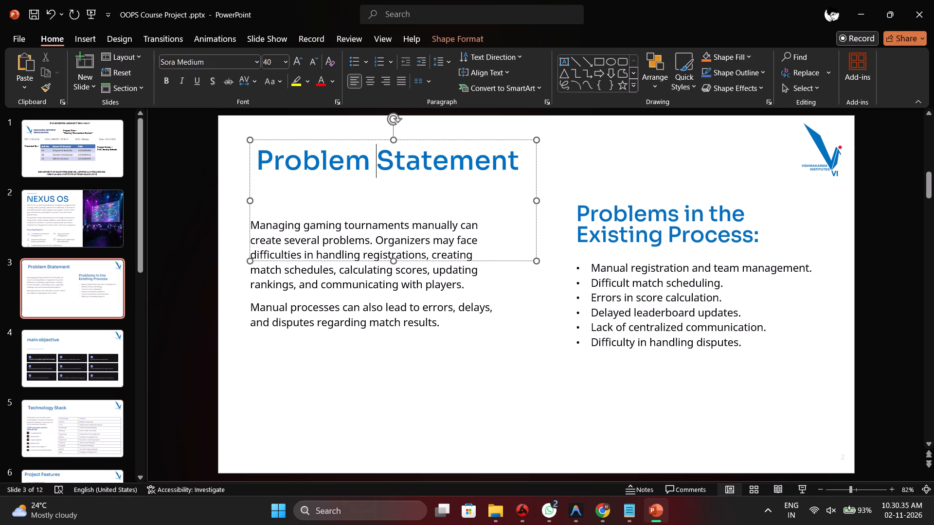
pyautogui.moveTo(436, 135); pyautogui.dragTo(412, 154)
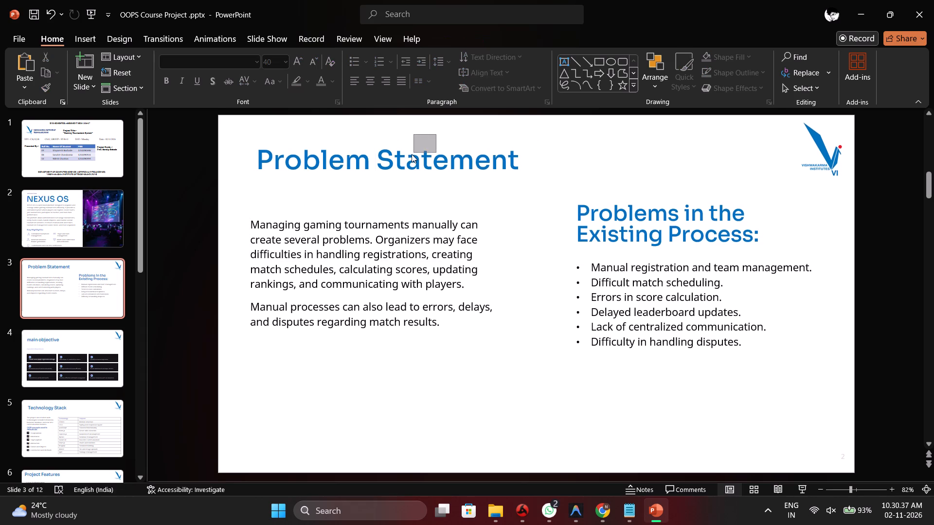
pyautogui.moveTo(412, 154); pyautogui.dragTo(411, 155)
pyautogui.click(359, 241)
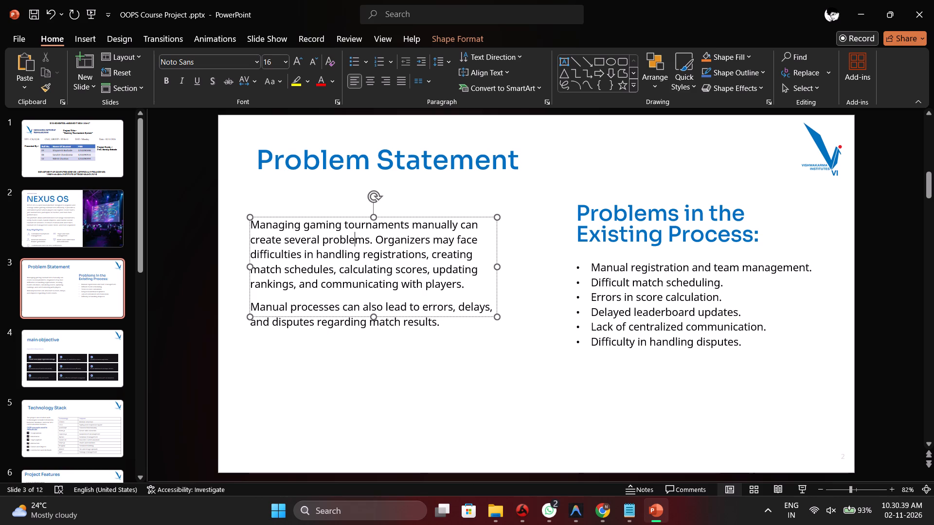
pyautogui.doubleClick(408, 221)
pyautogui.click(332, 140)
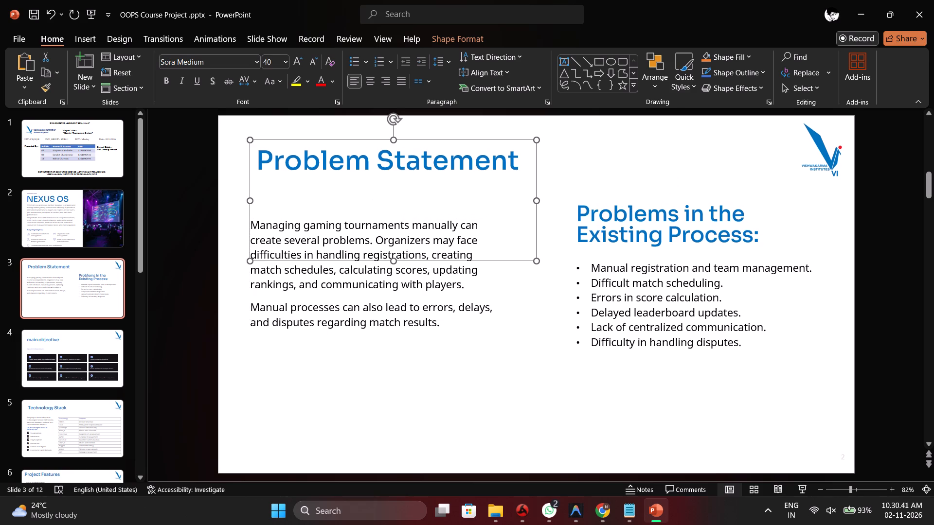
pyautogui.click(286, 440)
# Review the main objective, Technology Stack and Project Features slides for text size and layout.
pyautogui.click(56, 368)
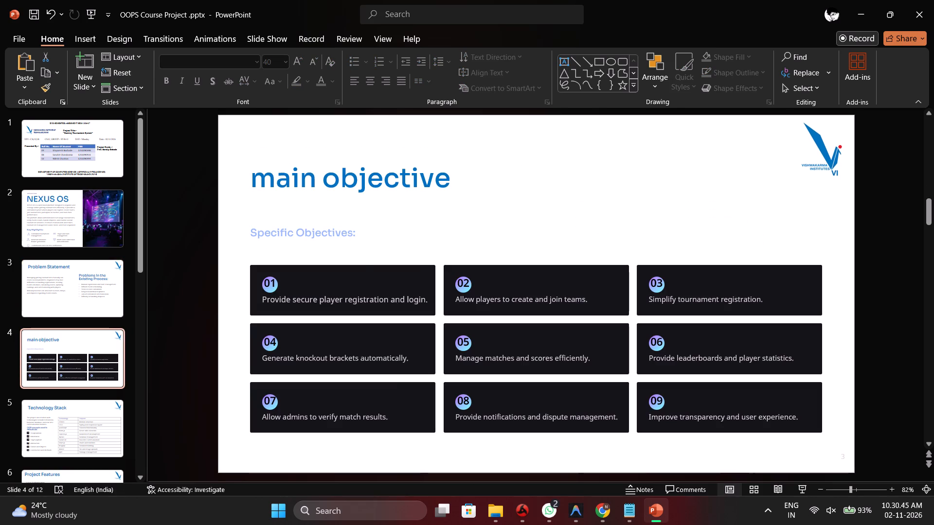
pyautogui.click(76, 407)
pyautogui.click(99, 366)
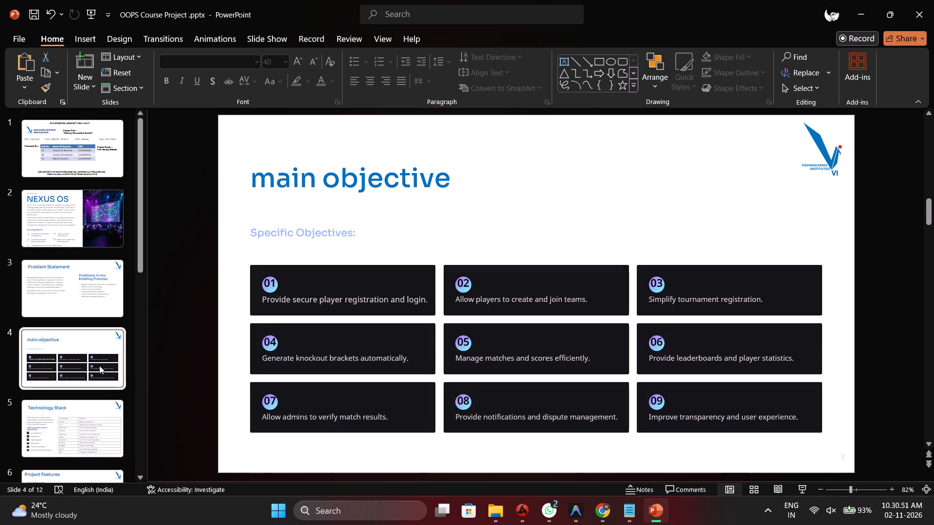
pyautogui.click(79, 415)
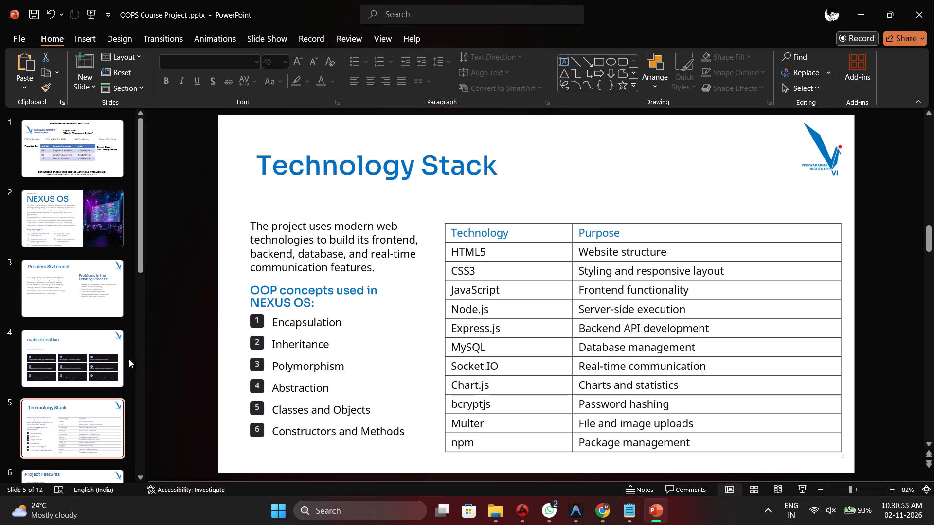
pyautogui.scroll(-1, 78, 412)
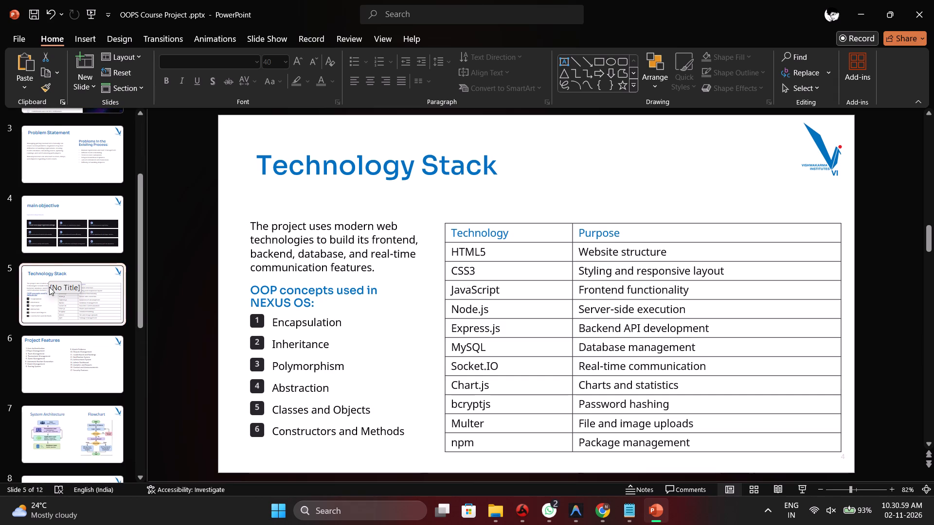
pyautogui.click(49, 338)
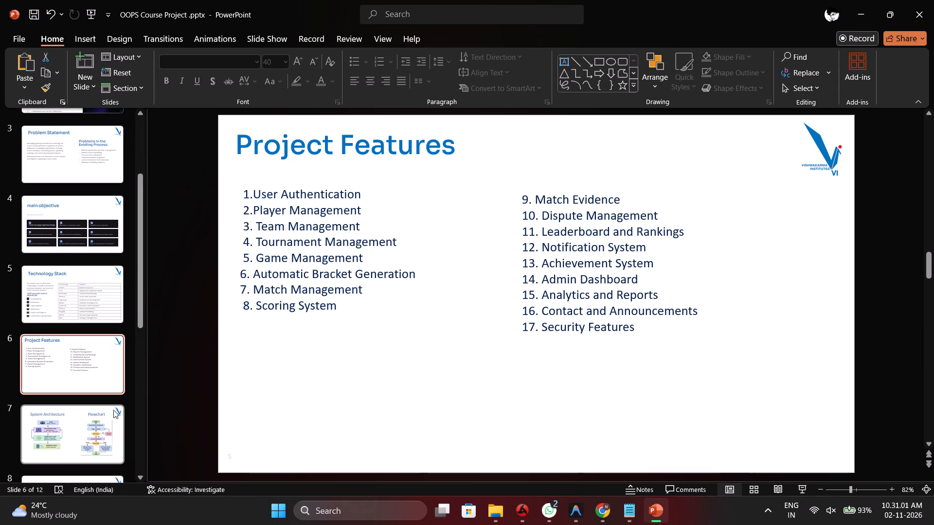
# Enlarge the System Architecture diagram on slide 7 proportionally and shift it slightly left beneath its heading.
pyautogui.click(104, 419)
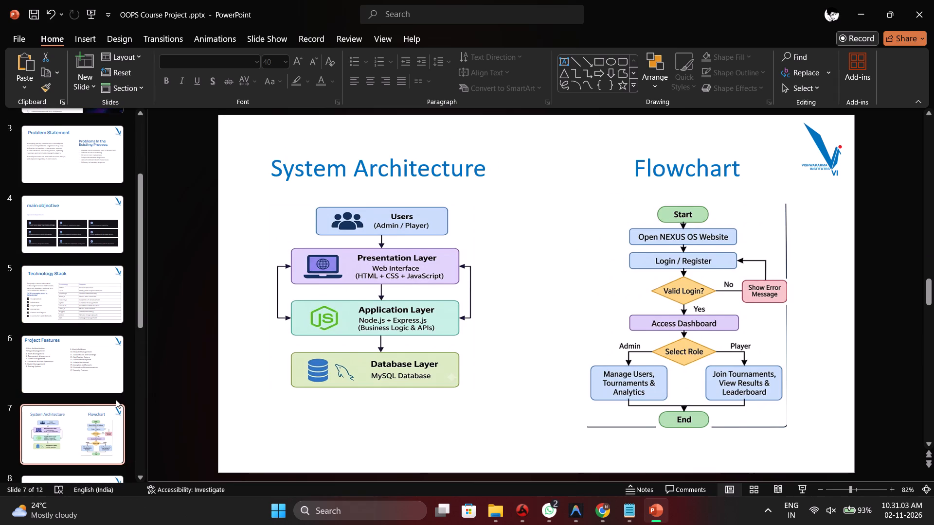
pyautogui.scroll(-1, 116, 400)
pyautogui.click(413, 281)
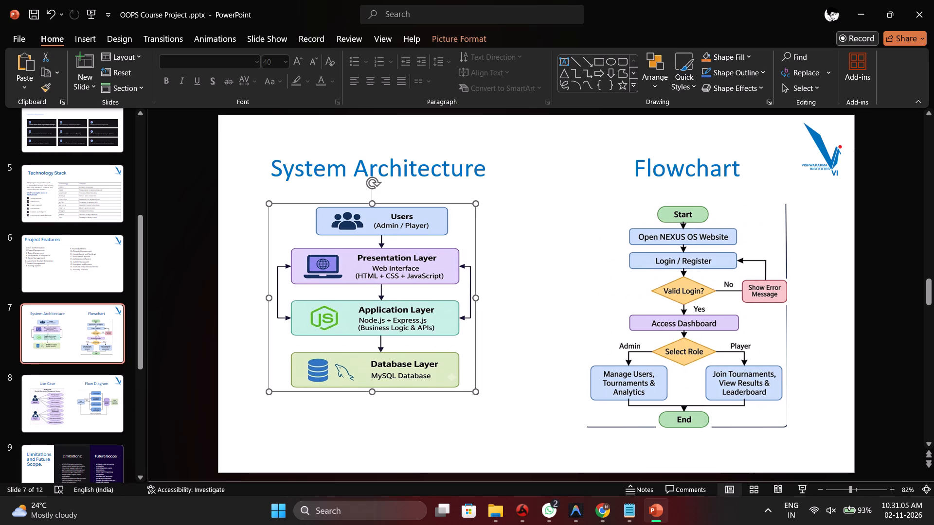
pyautogui.moveTo(477, 393); pyautogui.dragTo(522, 429)
pyautogui.moveTo(446, 356); pyautogui.dragTo(429, 356)
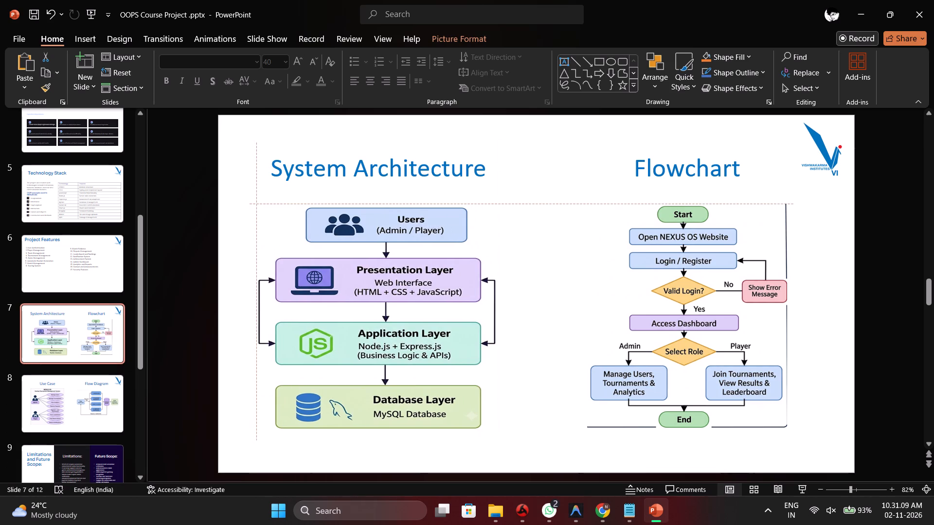
pyautogui.moveTo(429, 356); pyautogui.dragTo(428, 356)
# Move the Flowchart diagram on slide 7 slightly up, enlarge it proportionally and centre it beneath its heading.
pyautogui.click(659, 287)
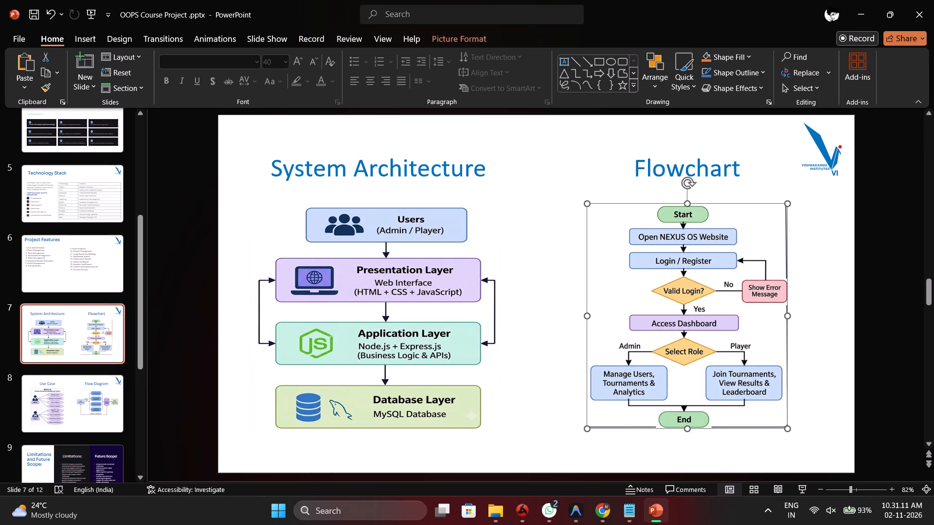
pyautogui.moveTo(787, 424); pyautogui.dragTo(801, 428)
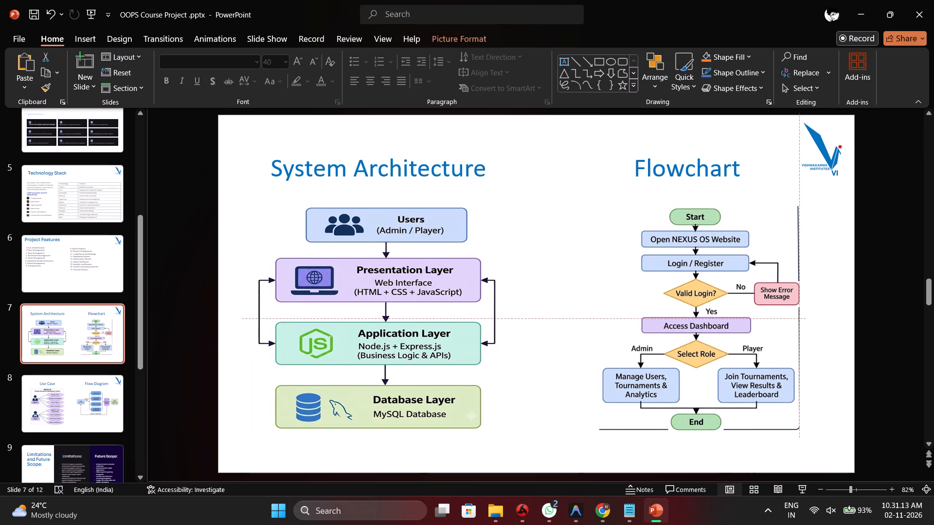
pyautogui.moveTo(801, 428); pyautogui.dragTo(785, 413)
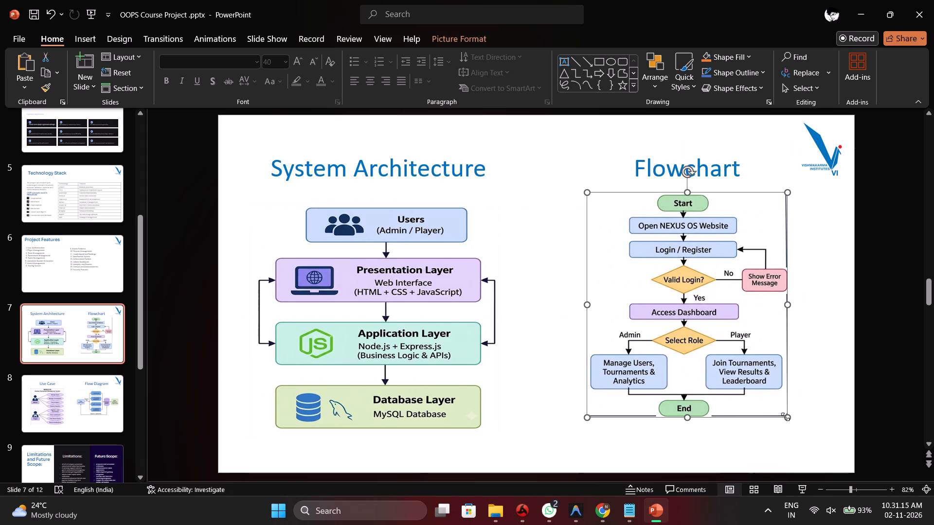
pyautogui.moveTo(789, 418); pyautogui.dragTo(818, 436)
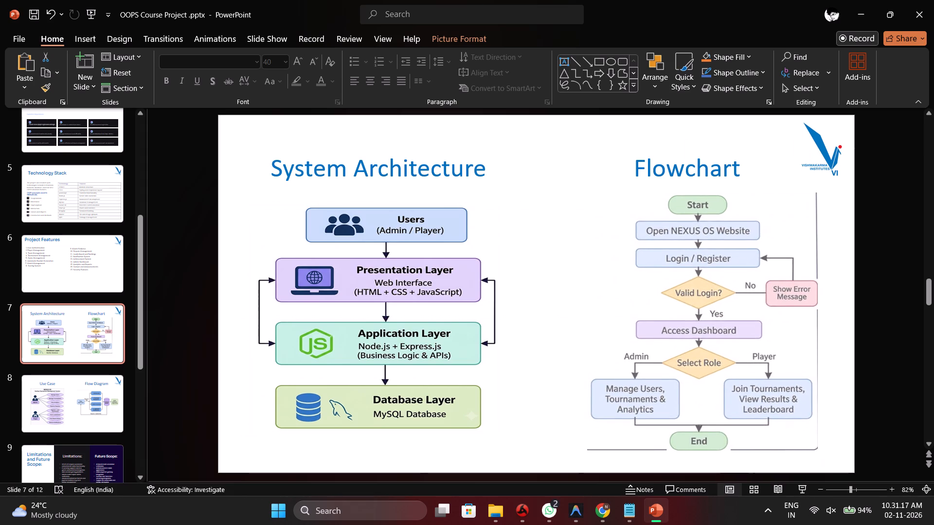
pyautogui.moveTo(818, 436); pyautogui.dragTo(810, 428)
pyautogui.moveTo(763, 389); pyautogui.dragTo(752, 389)
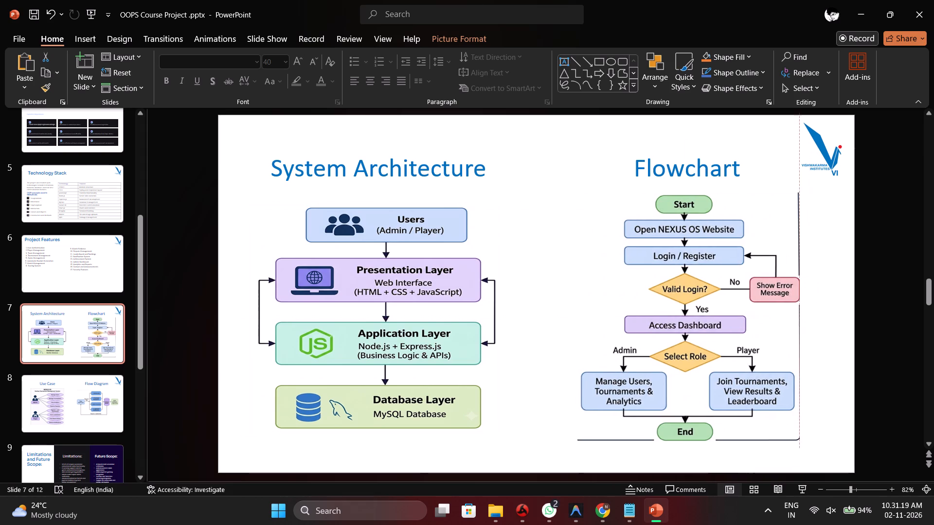
pyautogui.moveTo(752, 389); pyautogui.dragTo(752, 388)
# Enlarge the Use Case diagram on slide 8 proportionally and shift it slightly left and up beneath its heading.
pyautogui.click(85, 381)
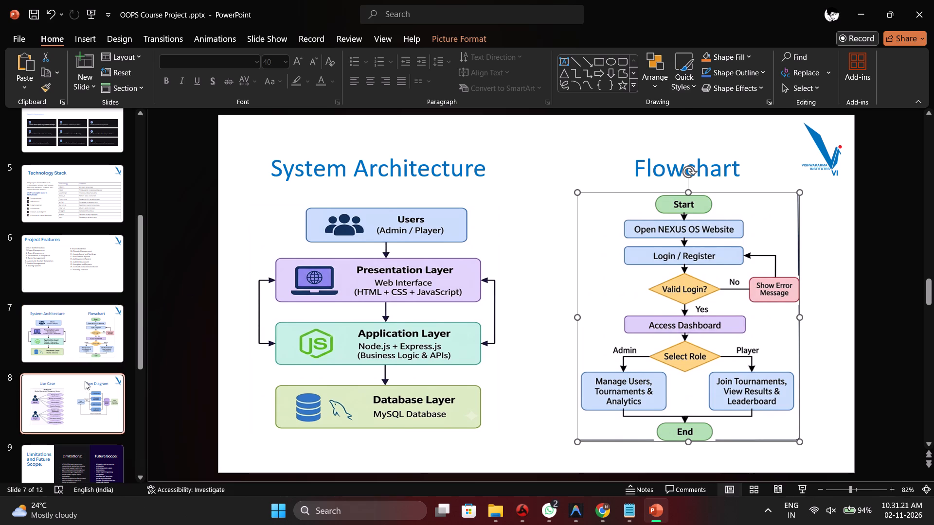
pyautogui.click(377, 277)
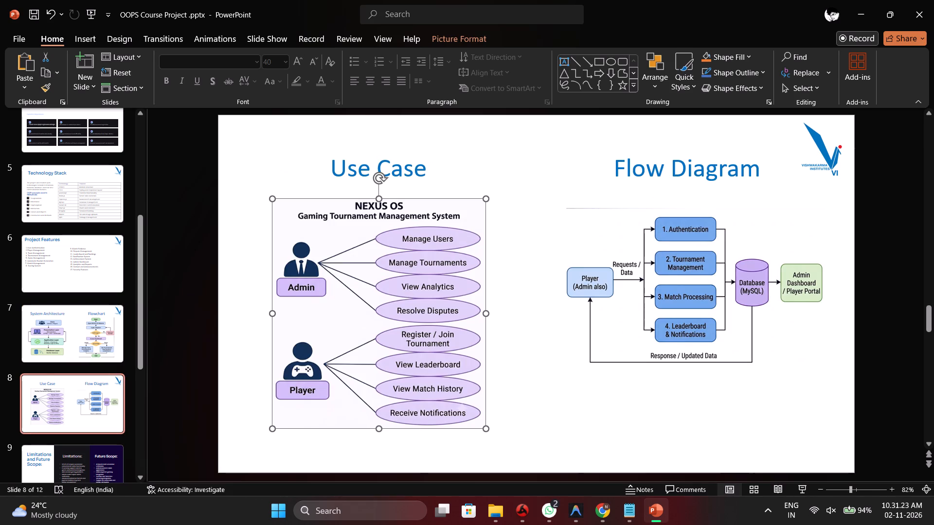
pyautogui.moveTo(484, 427); pyautogui.dragTo(514, 449)
pyautogui.moveTo(446, 393); pyautogui.dragTo(438, 391)
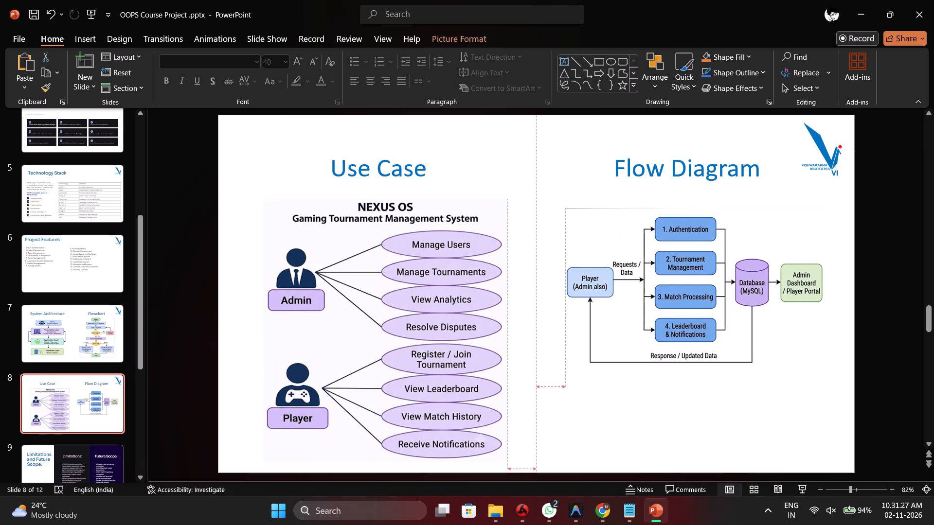
pyautogui.moveTo(438, 391); pyautogui.dragTo(438, 388)
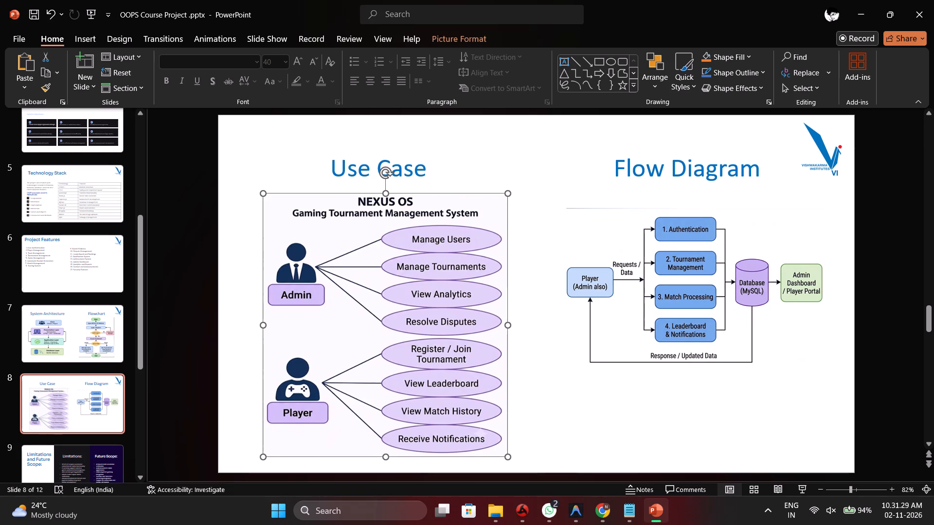
# Enlarge the Flow Diagram picture on slide 8 proportionally, and stretch it slightly taller beneath its heading.
pyautogui.click(627, 326)
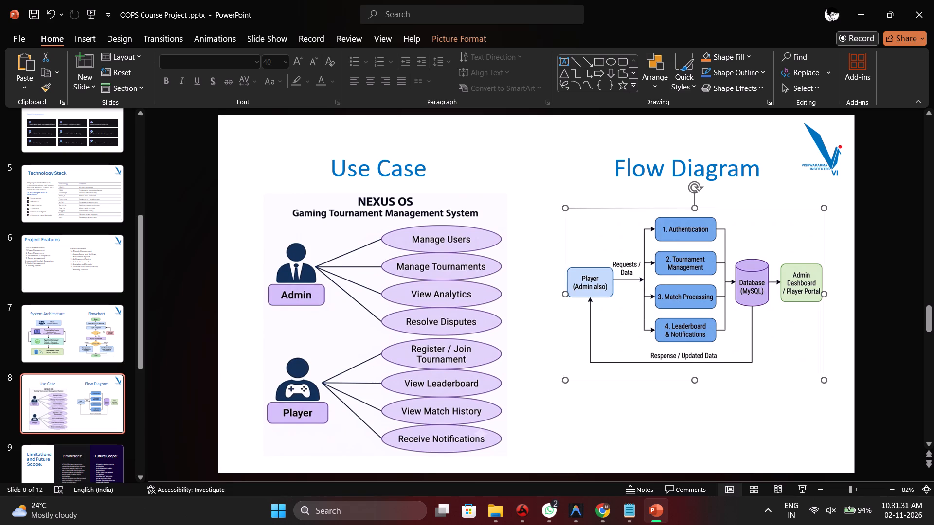
pyautogui.moveTo(824, 378); pyautogui.dragTo(842, 389)
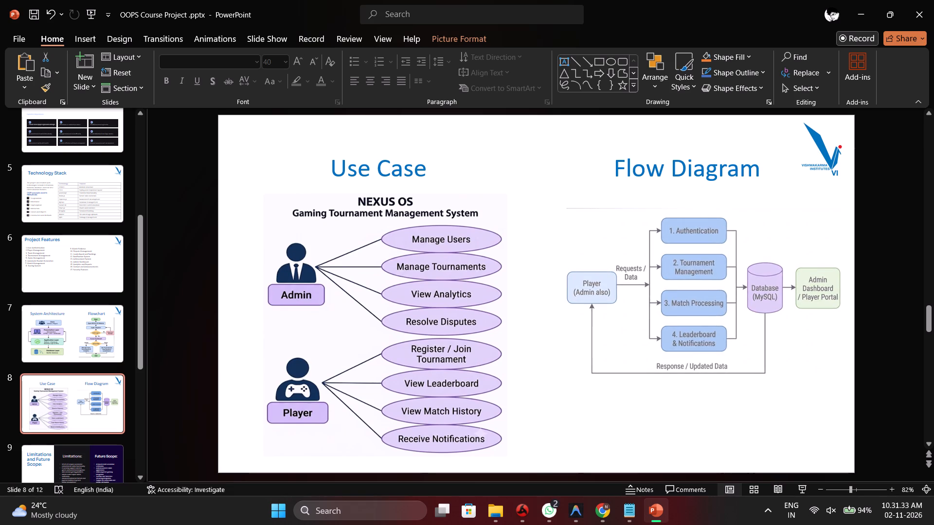
pyautogui.moveTo(842, 389); pyautogui.dragTo(842, 390)
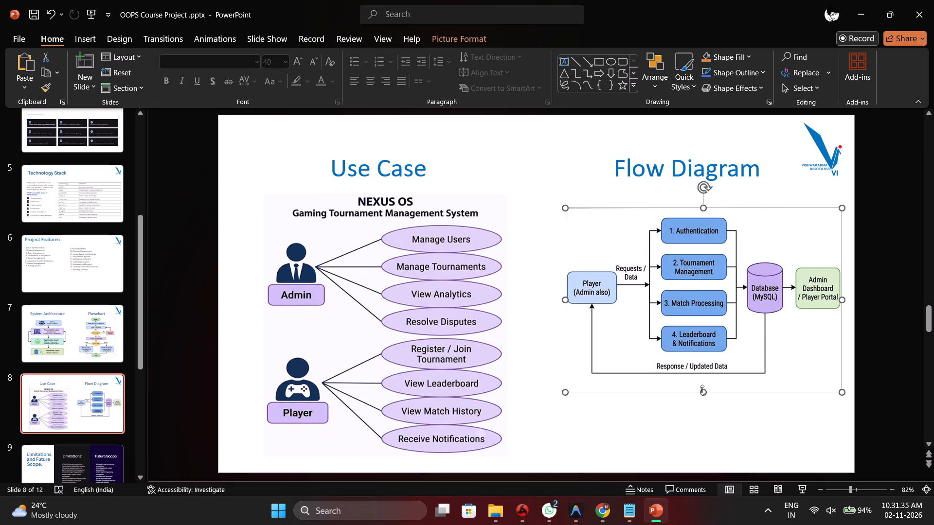
pyautogui.moveTo(702, 390); pyautogui.dragTo(702, 411)
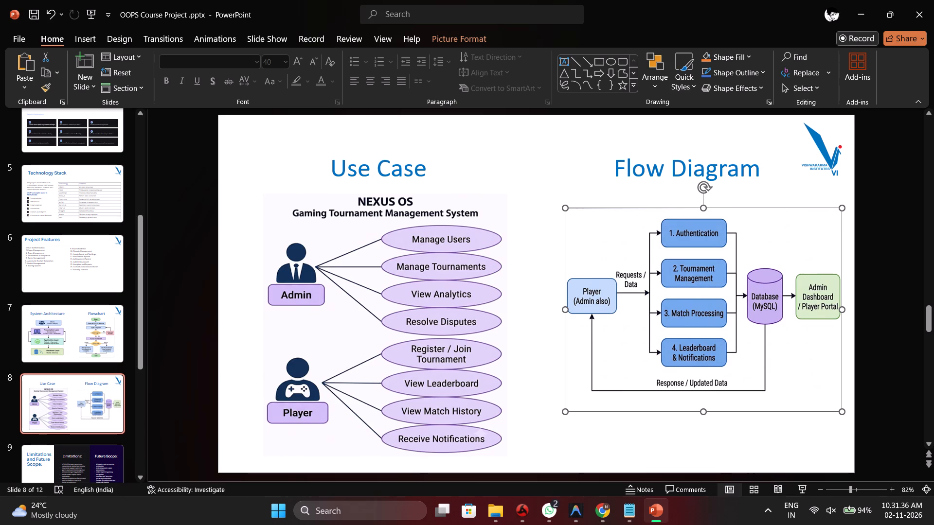
pyautogui.click(703, 340)
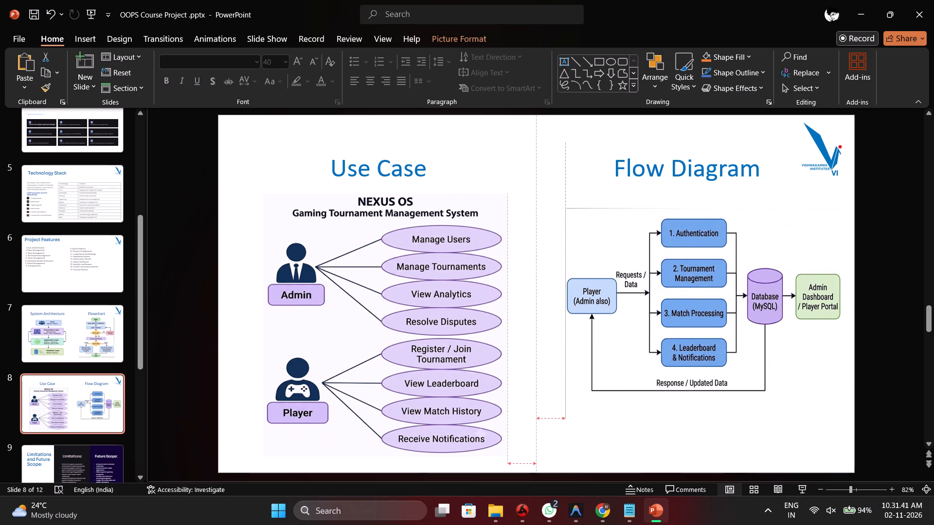
pyautogui.click(661, 446)
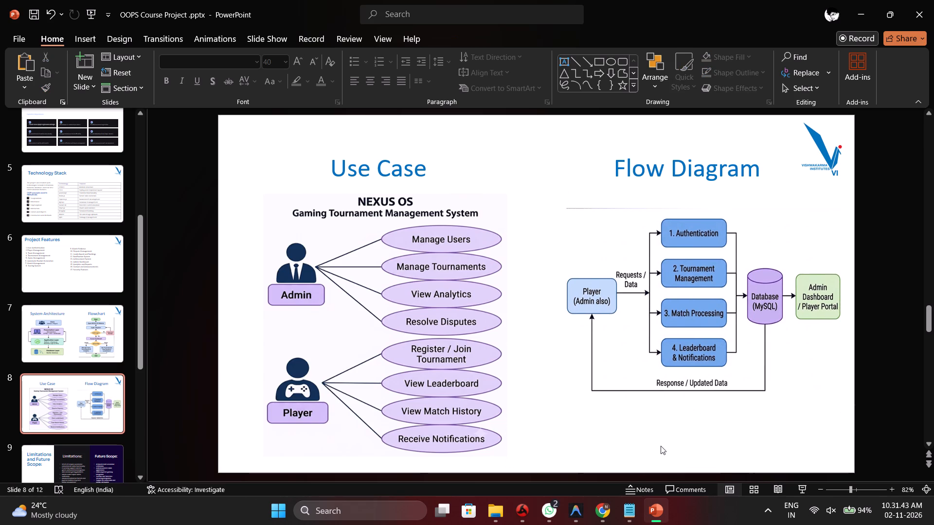
# Go to slide 9, Limitations and Future Scope.
pyautogui.click(71, 453)
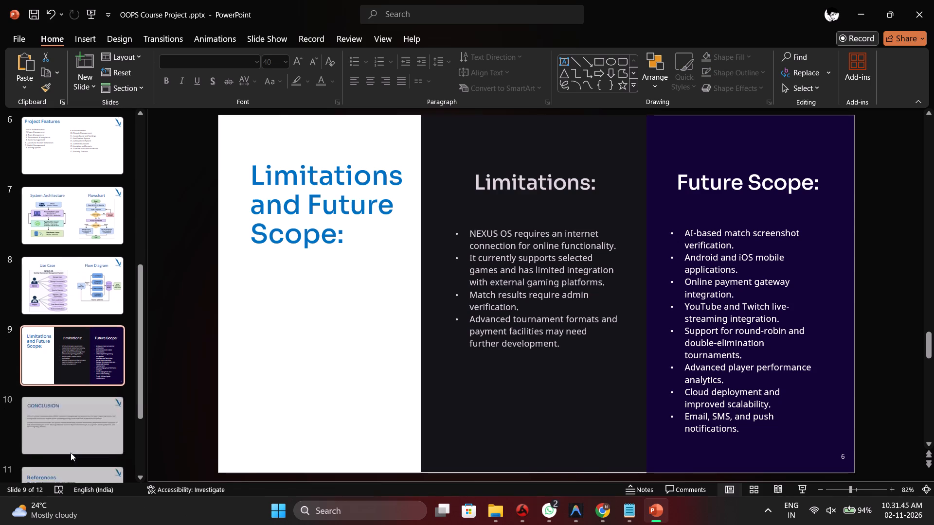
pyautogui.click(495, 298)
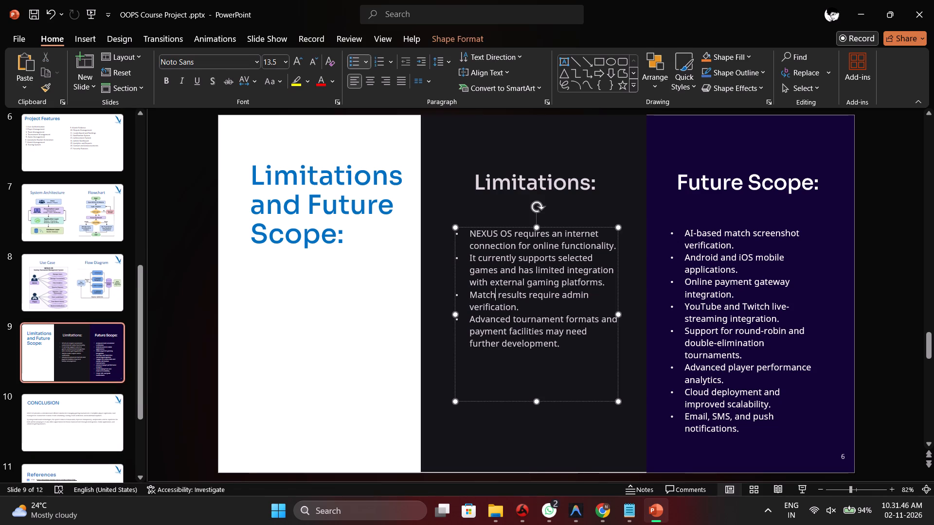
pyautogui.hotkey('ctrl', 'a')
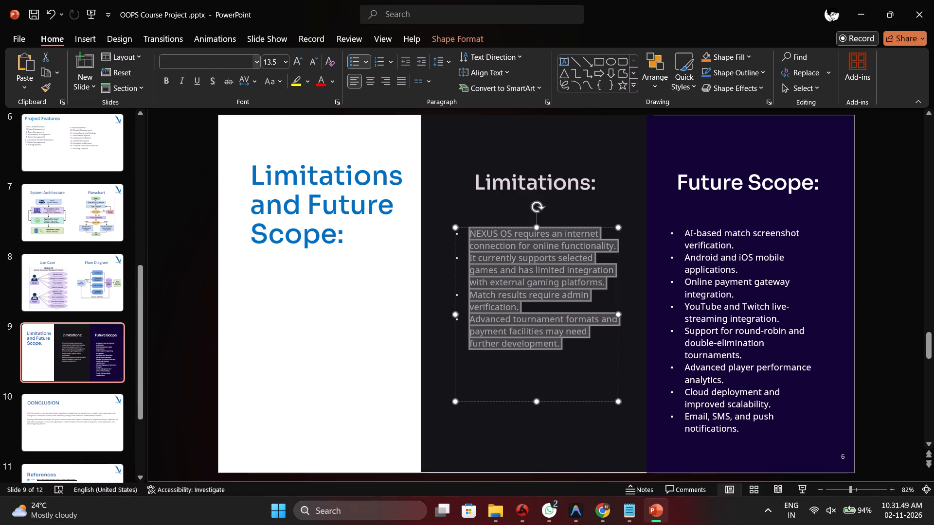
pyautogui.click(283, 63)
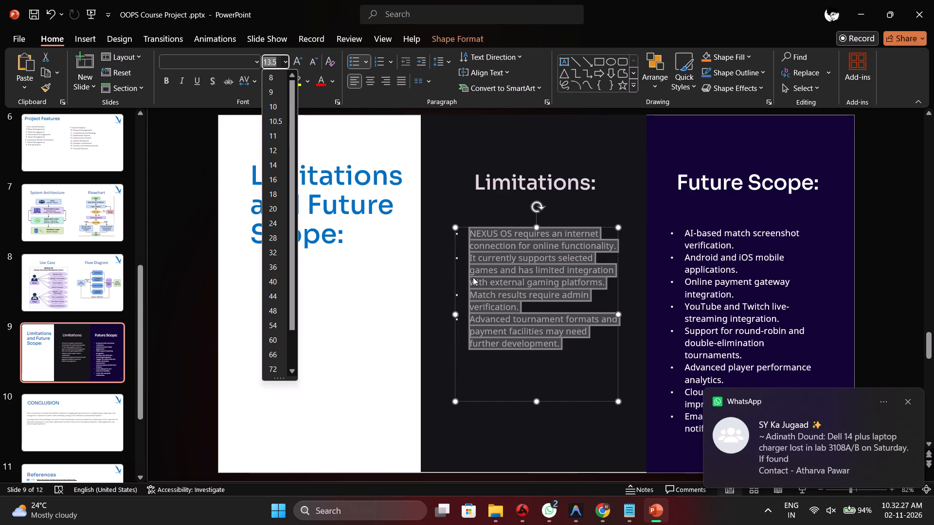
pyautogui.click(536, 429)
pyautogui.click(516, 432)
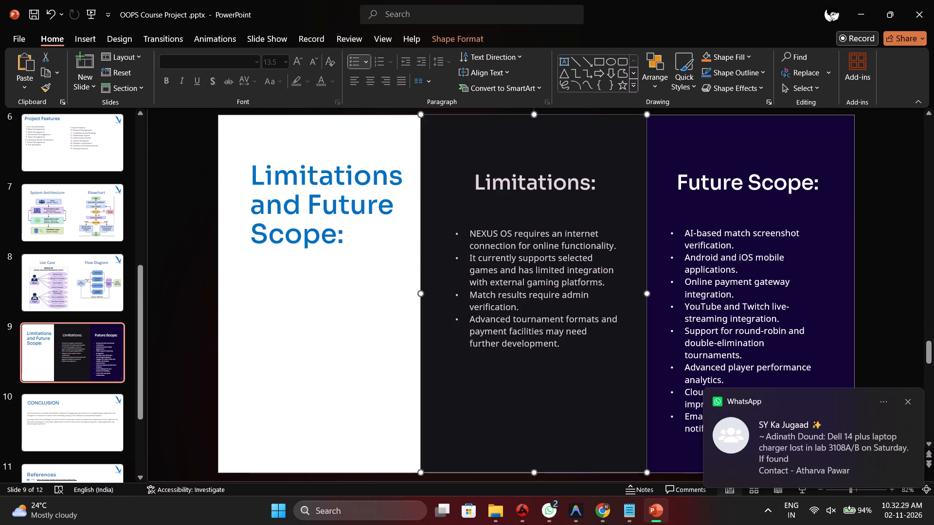
# Set the font size of all the bullet text under the Future Scope heading on slide 9 to 16.
pyautogui.click(734, 276)
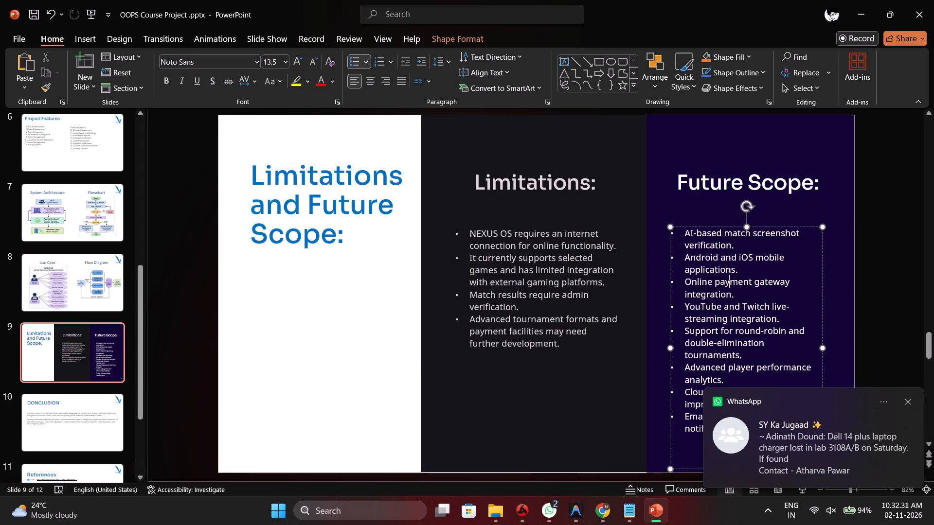
pyautogui.hotkey('ctrl', 'a')
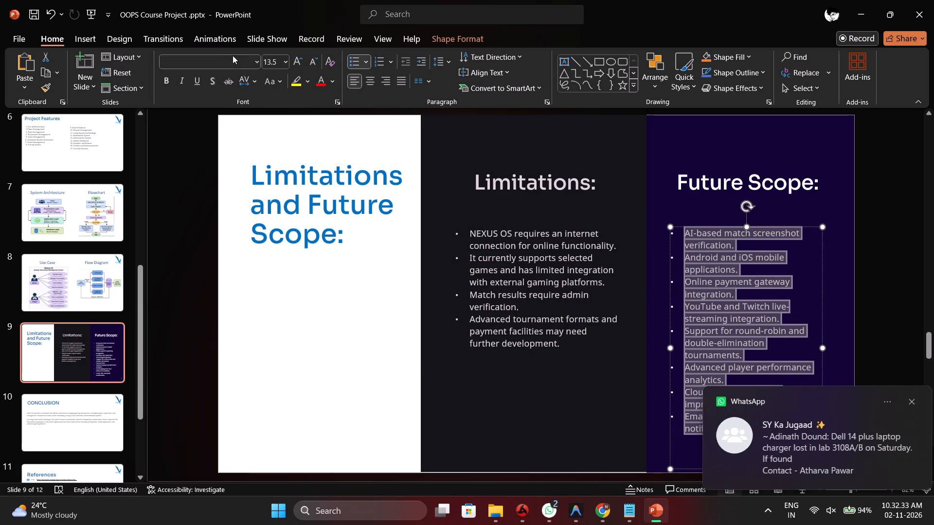
pyautogui.click(274, 61)
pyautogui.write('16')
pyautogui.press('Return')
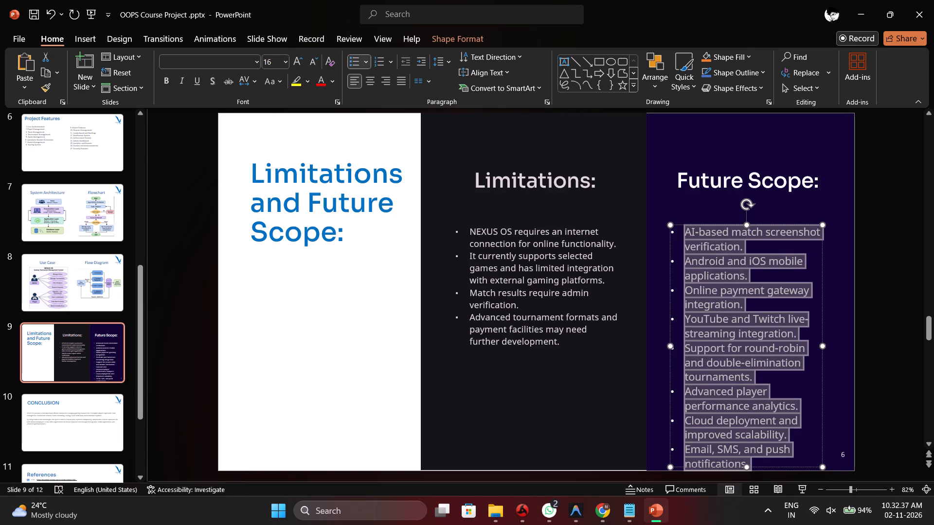
pyautogui.click(908, 285)
pyautogui.click(726, 270)
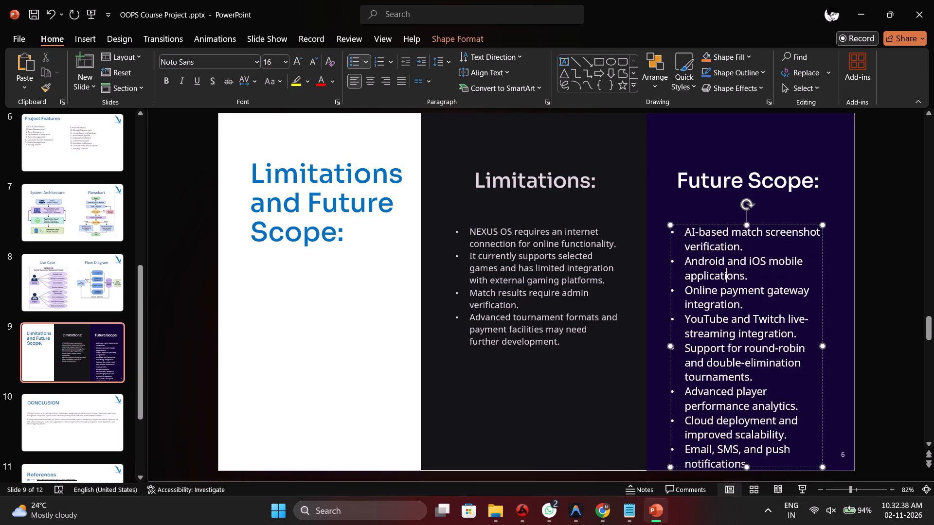
pyautogui.click(711, 223)
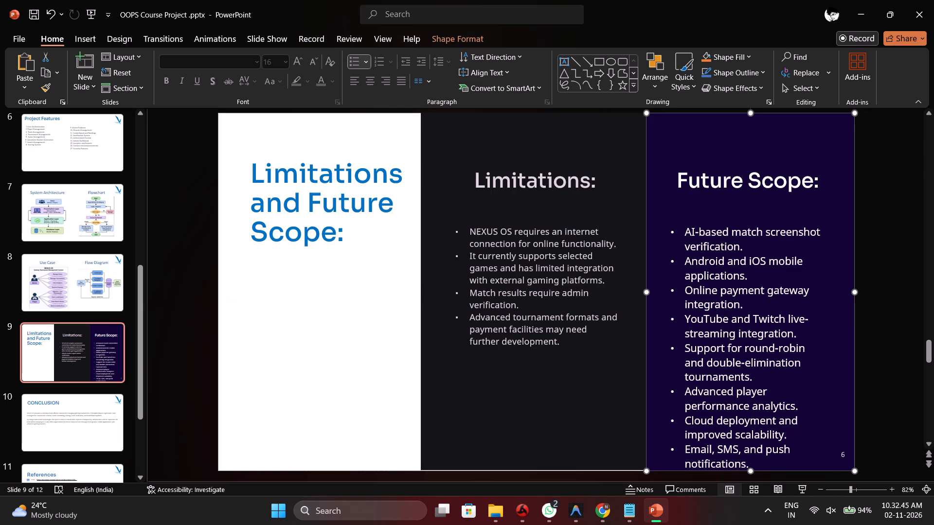
# Set the font size of all the bullet text under the Limitations heading on slide 9 to 16.
pyautogui.click(532, 369)
pyautogui.click(529, 285)
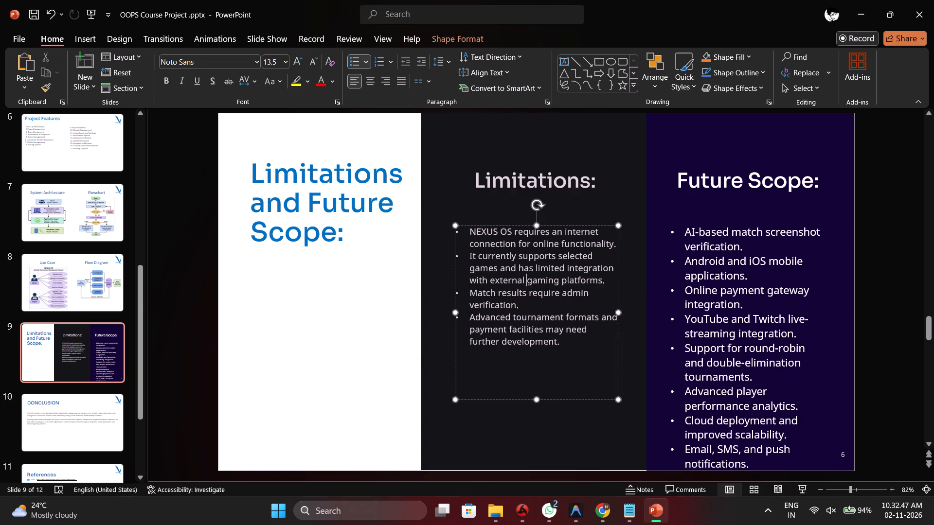
pyautogui.hotkey('ctrl', 'a')
pyautogui.click(277, 60)
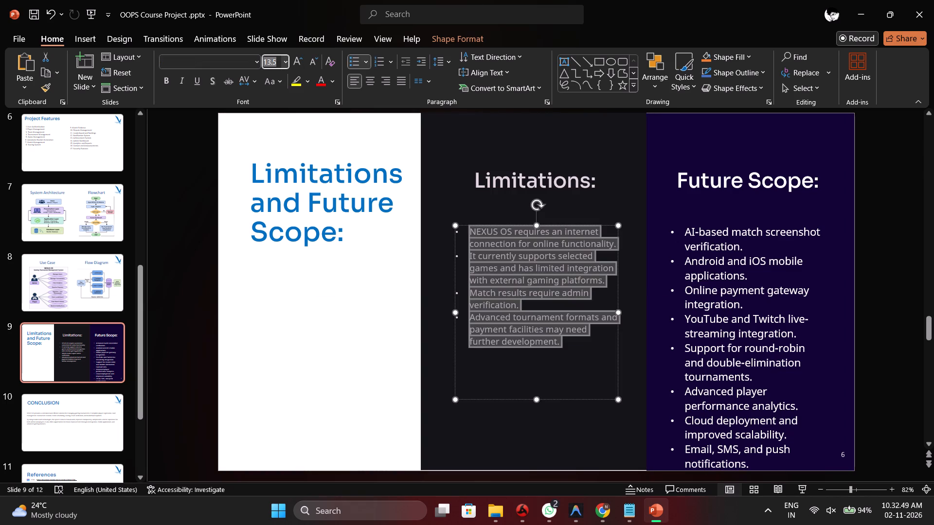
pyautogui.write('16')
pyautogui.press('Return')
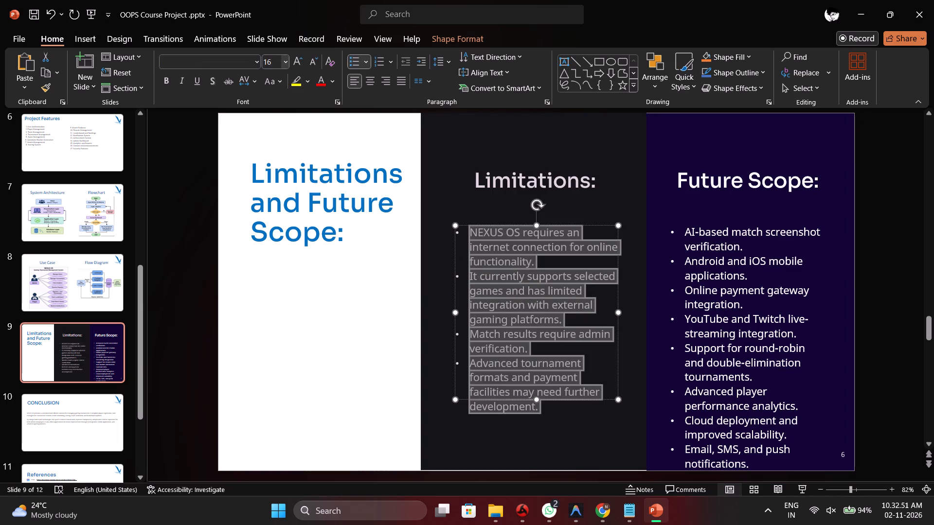
pyautogui.click(488, 135)
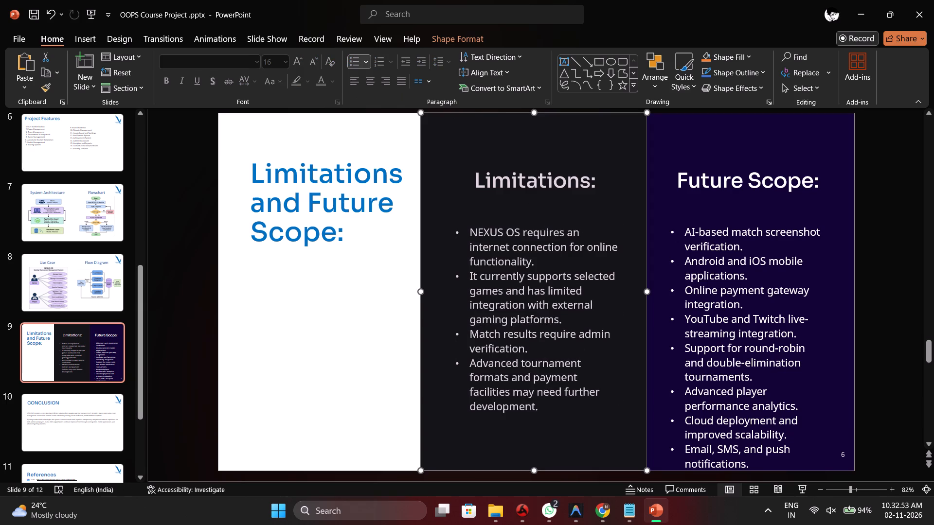
pyautogui.click(758, 252)
pyautogui.click(581, 250)
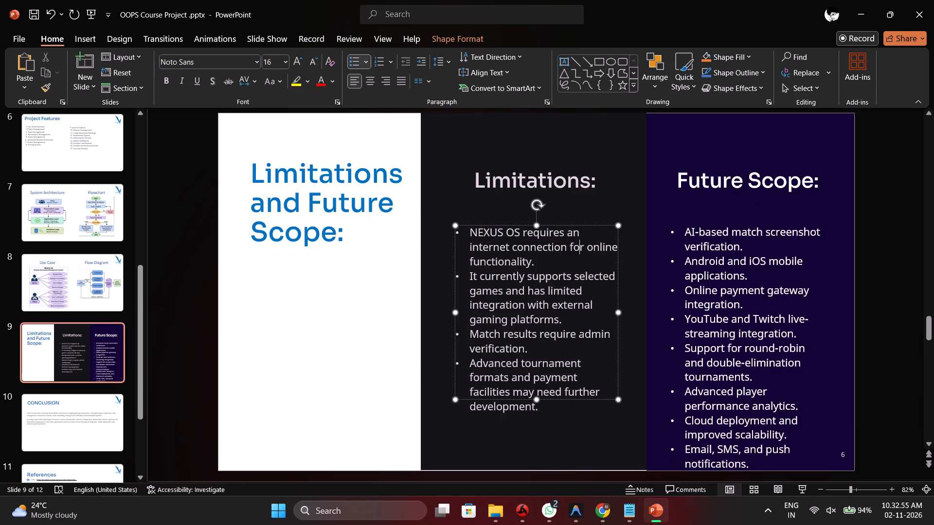
# Move slide 9's title and the Limitations and Future Scope headings up so that they line up near the slide's top.
pyautogui.click(341, 196)
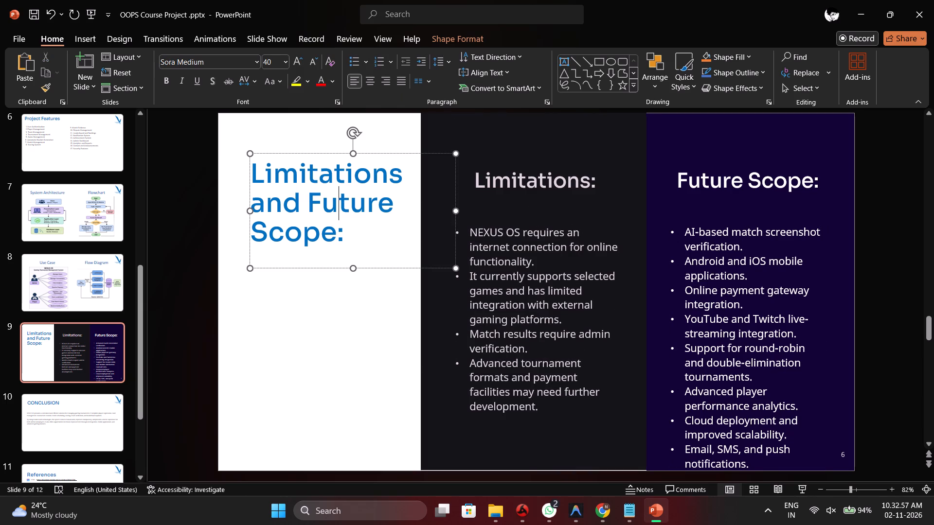
pyautogui.moveTo(386, 151); pyautogui.dragTo(385, 128)
pyautogui.click(550, 188)
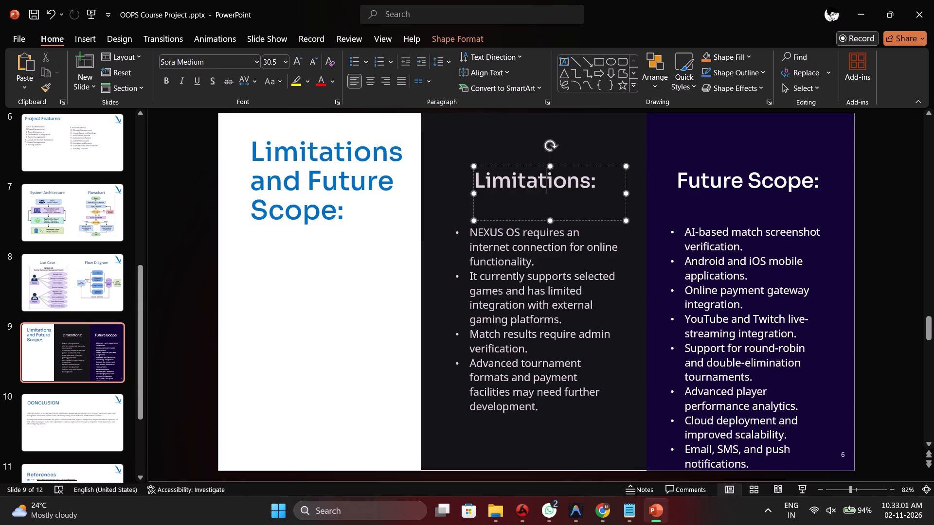
pyautogui.moveTo(521, 165); pyautogui.dragTo(520, 138)
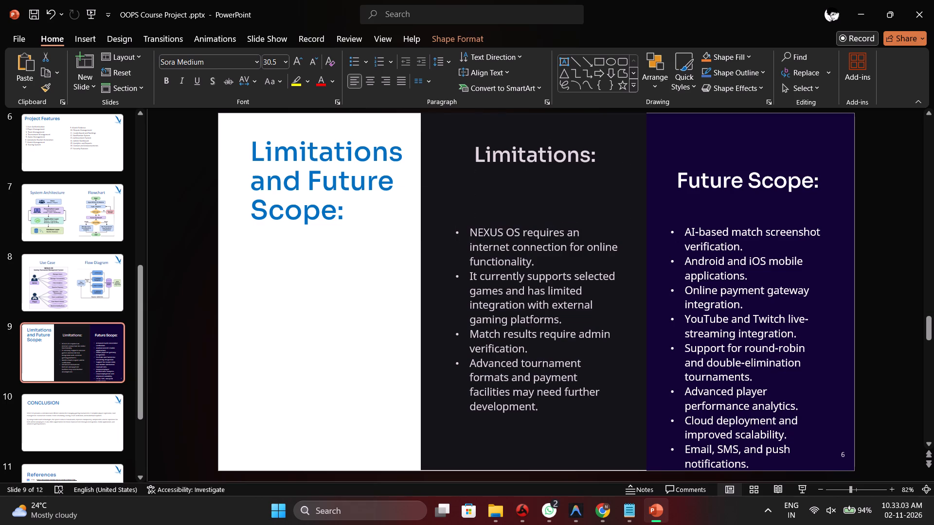
pyautogui.moveTo(520, 138); pyautogui.dragTo(524, 141)
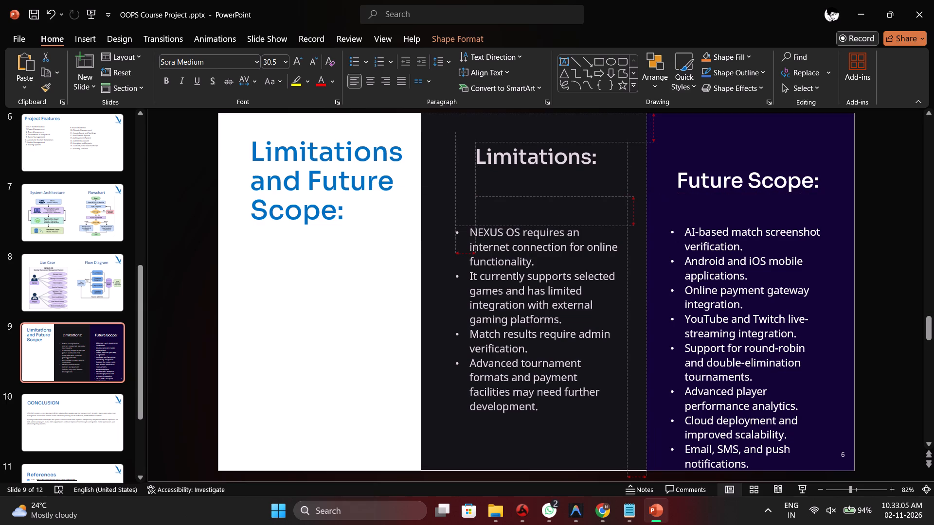
pyautogui.moveTo(524, 141); pyautogui.dragTo(523, 137)
pyautogui.click(694, 176)
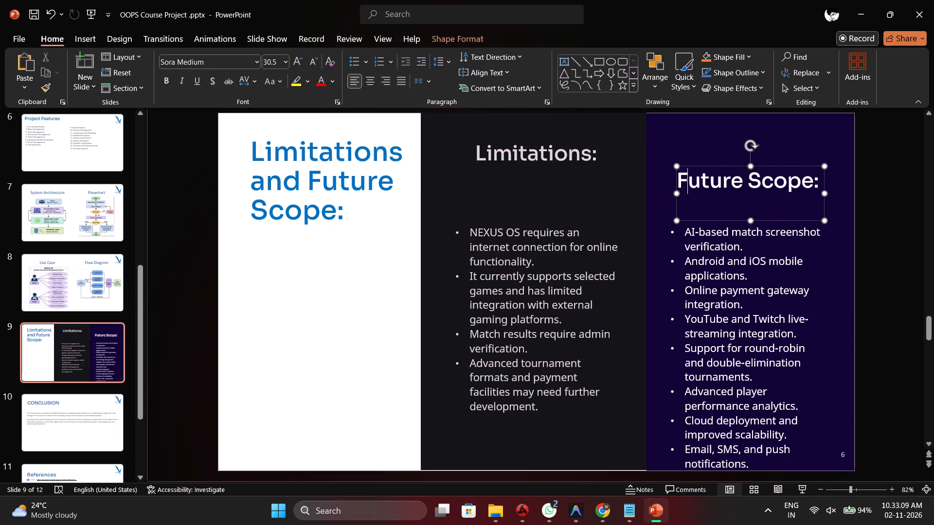
pyautogui.moveTo(703, 165); pyautogui.dragTo(703, 141)
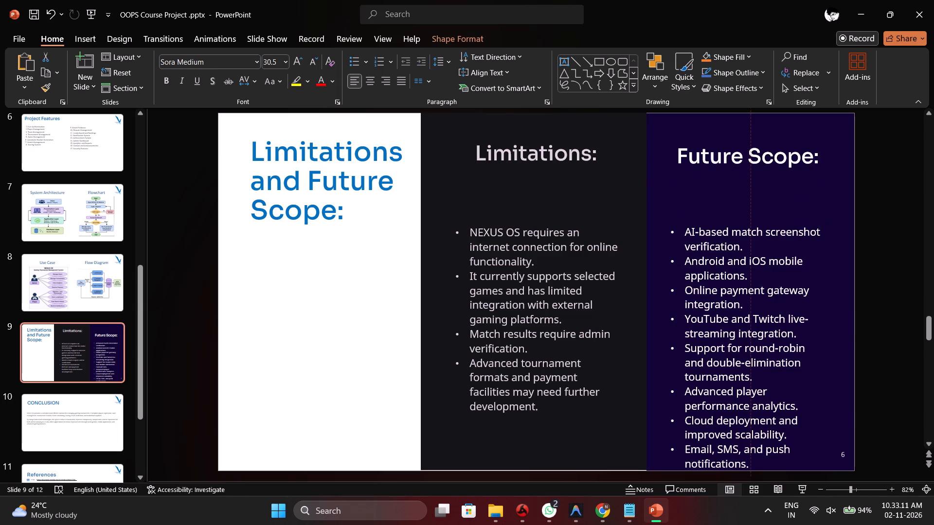
pyautogui.moveTo(703, 141); pyautogui.dragTo(703, 148)
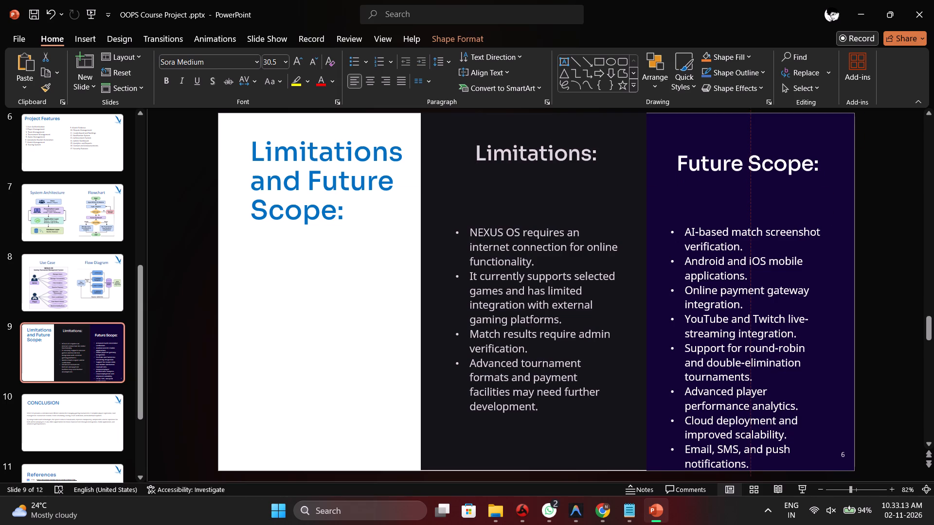
pyautogui.moveTo(703, 148); pyautogui.dragTo(705, 138)
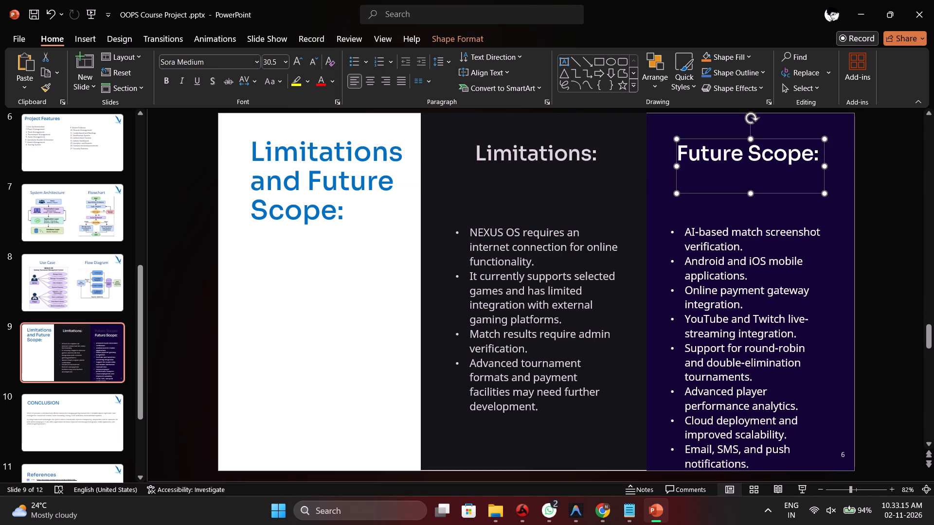
# Move the Limitations and Future Scope bullet lists on slide 9 up, closer to their headings, with their tops level.
pyautogui.click(567, 260)
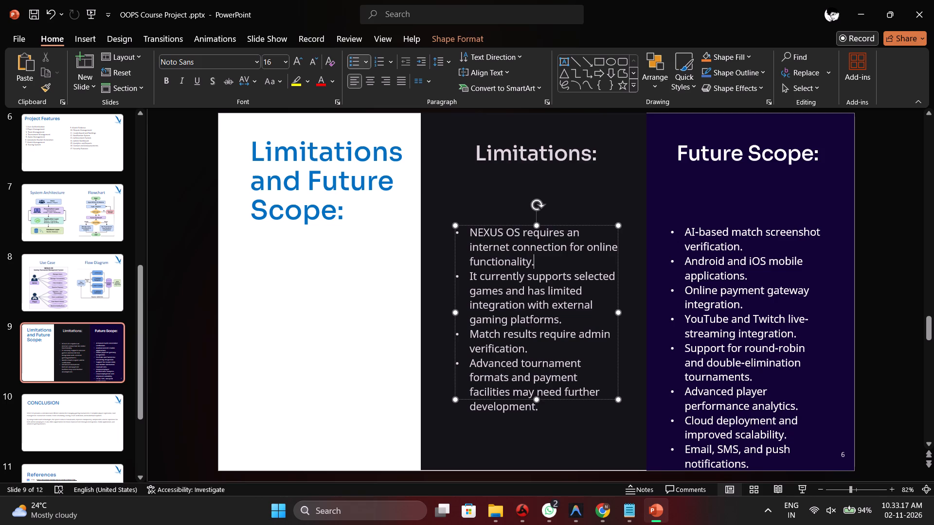
pyautogui.moveTo(566, 226); pyautogui.dragTo(568, 219)
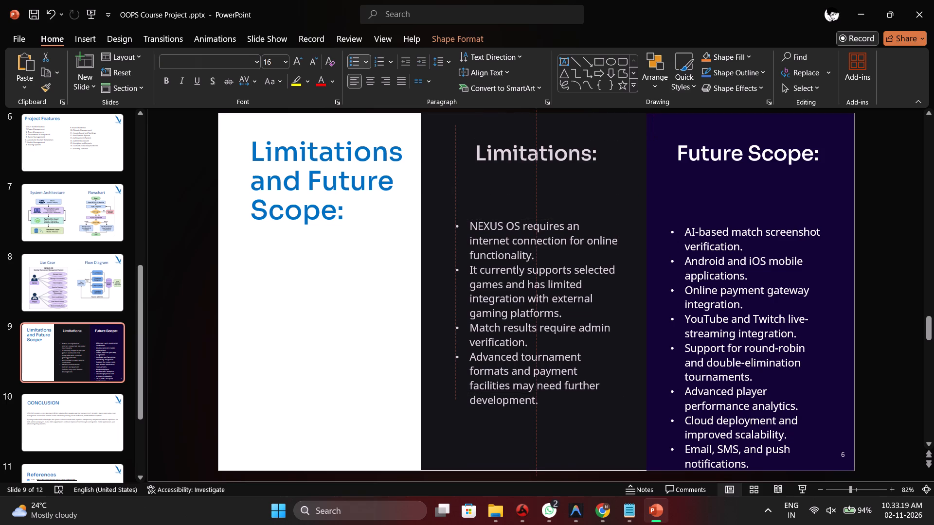
pyautogui.moveTo(568, 219); pyautogui.dragTo(568, 202)
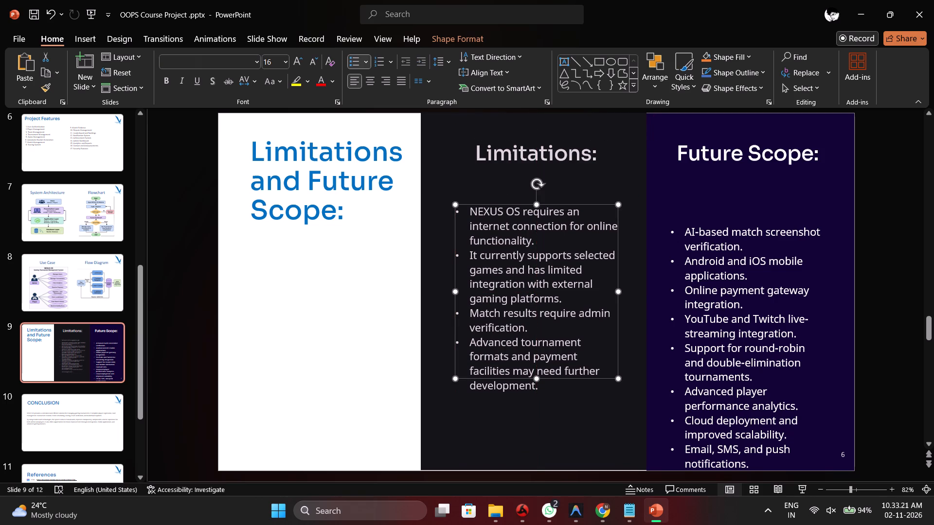
pyautogui.click(747, 250)
pyautogui.moveTo(720, 224); pyautogui.dragTo(720, 215)
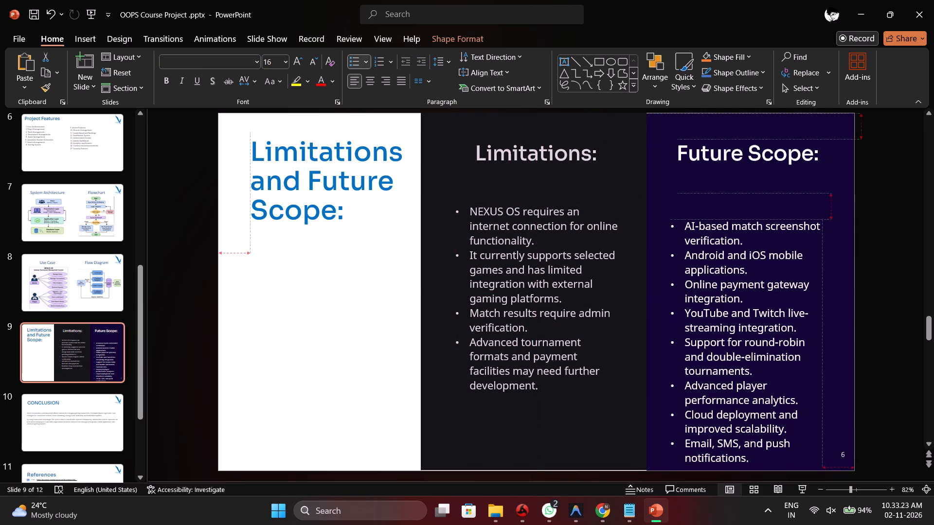
pyautogui.moveTo(720, 215); pyautogui.dragTo(719, 207)
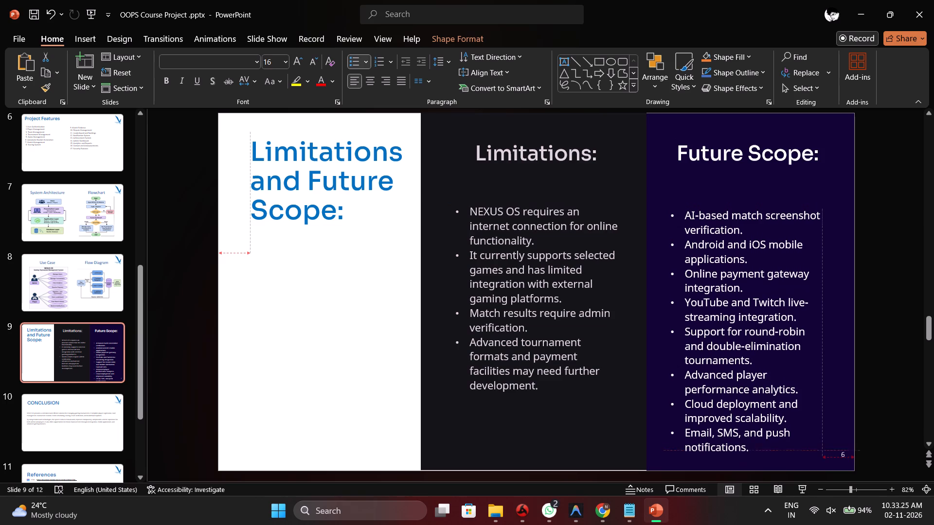
pyautogui.moveTo(719, 207); pyautogui.dragTo(720, 204)
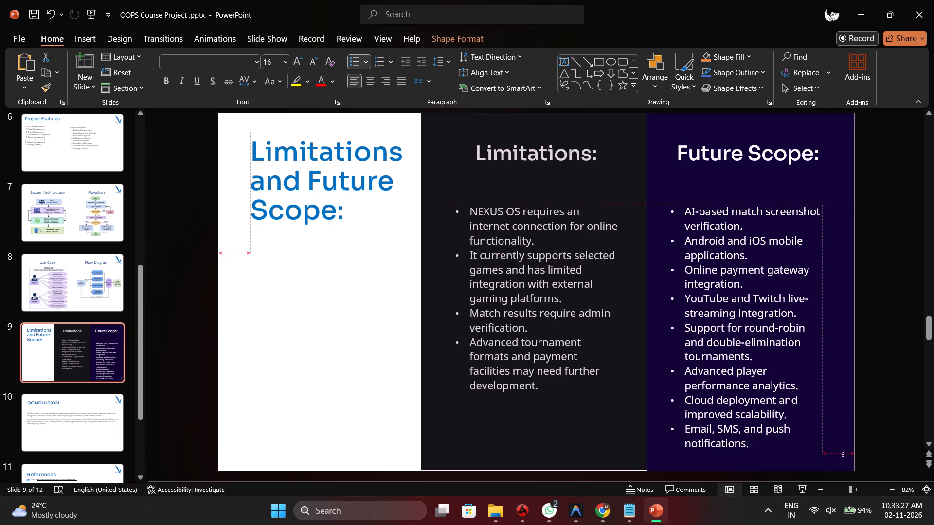
pyautogui.moveTo(720, 204); pyautogui.dragTo(722, 203)
pyautogui.click(281, 342)
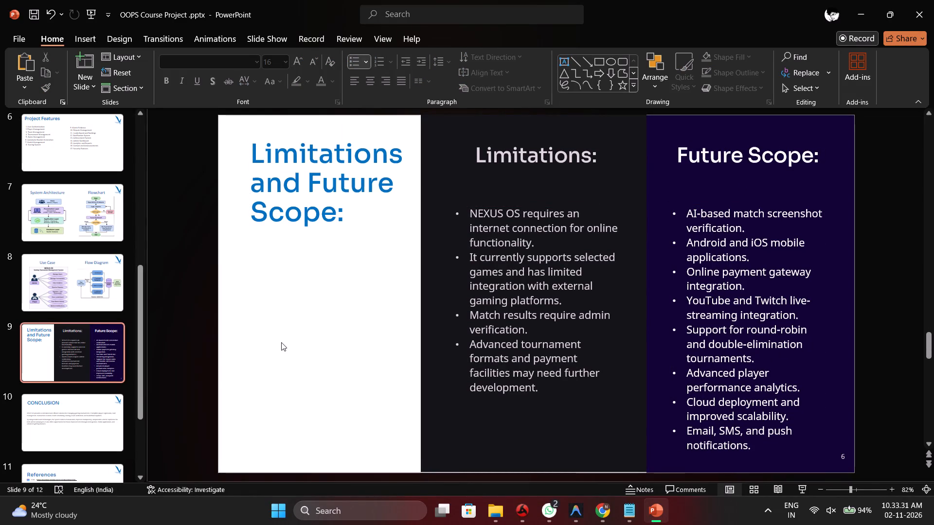
# Set the body text of the Conclusion on slide 10 to 16 pt.
pyautogui.click(79, 450)
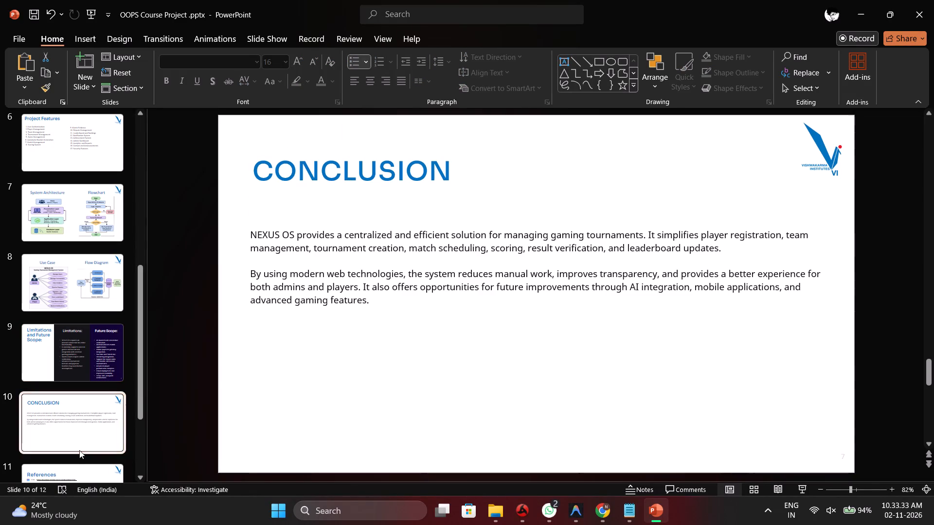
pyautogui.click(364, 299)
pyautogui.hotkey('ctrl', 'a')
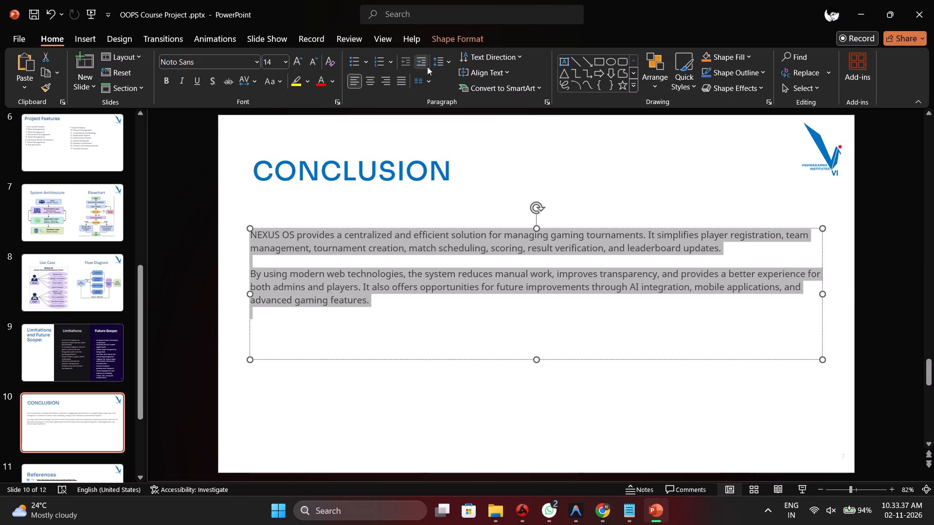
pyautogui.click(273, 60)
pyautogui.write('16')
pyautogui.press('Return')
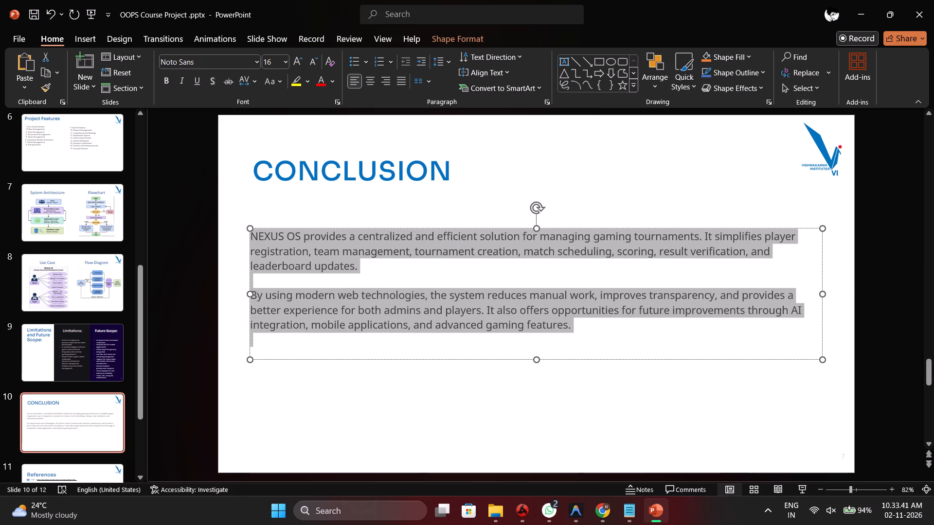
pyautogui.click(492, 156)
pyautogui.scroll(-2, 88, 412)
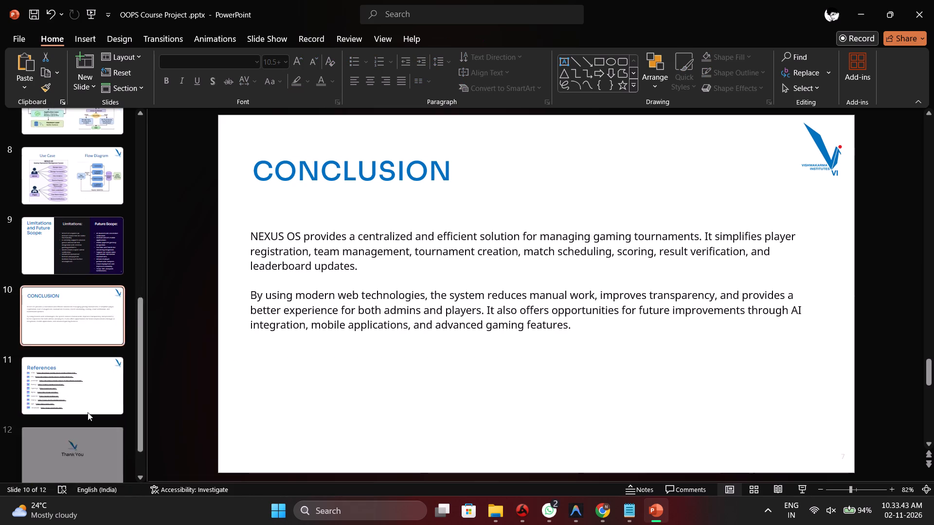
# Set the HTML reference line on slide 11 to 16 pt.
pyautogui.click(88, 392)
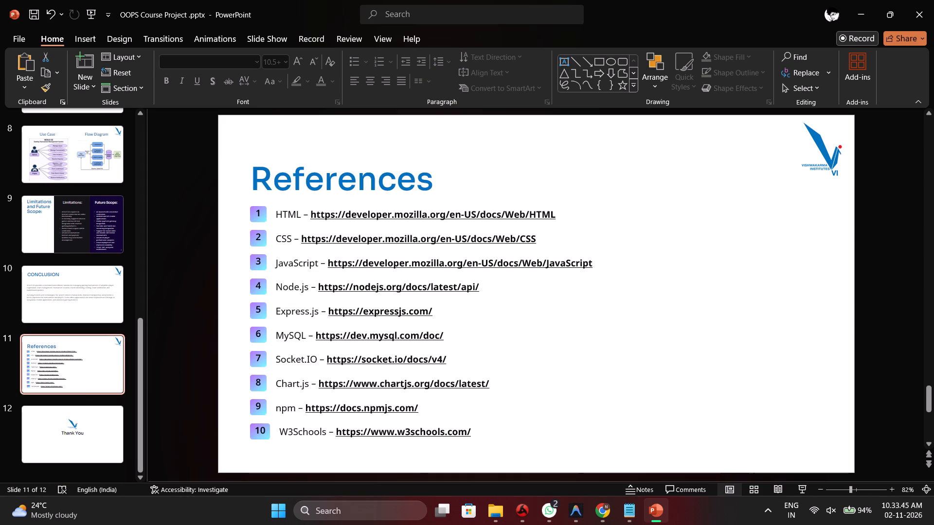
pyautogui.click(114, 272)
pyautogui.click(66, 378)
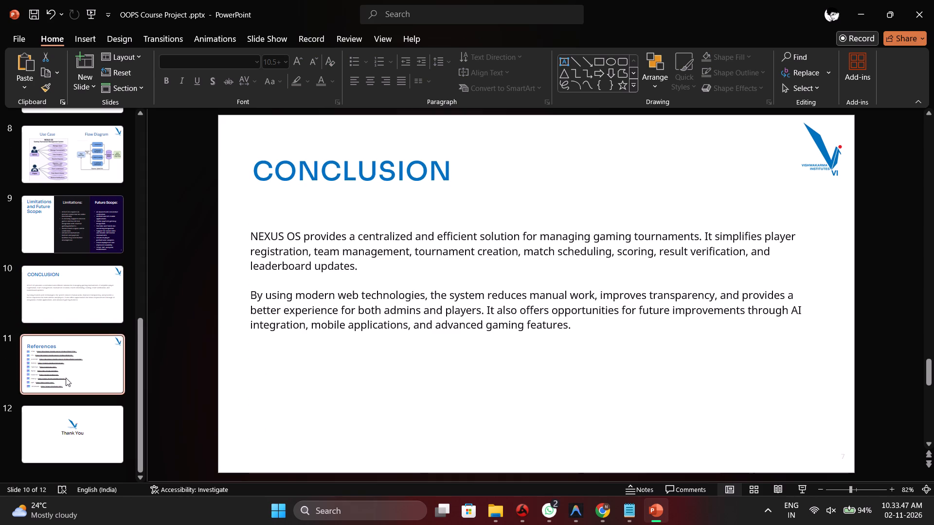
pyautogui.click(359, 351)
pyautogui.click(539, 318)
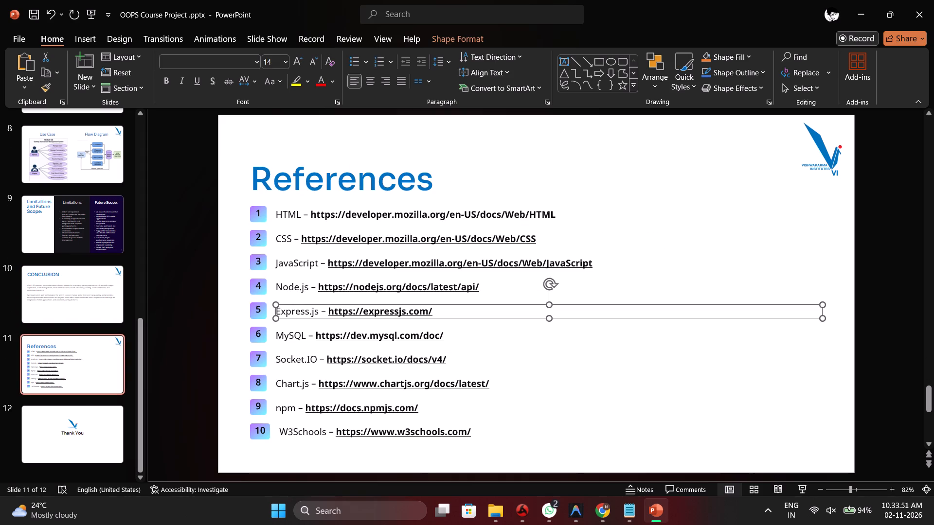
pyautogui.click(295, 219)
pyautogui.hotkey('ctrl', 'a')
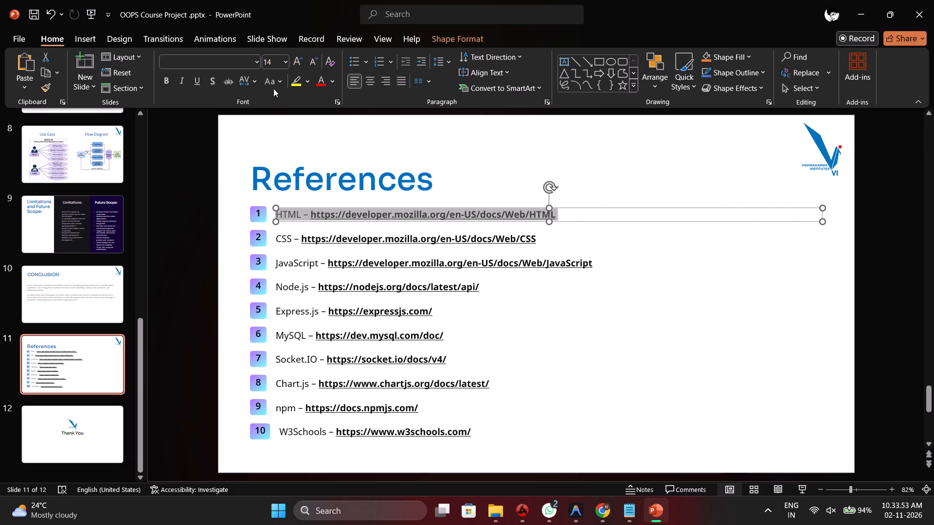
pyautogui.click(276, 63)
pyautogui.write('16')
pyautogui.press('Return')
pyautogui.click(611, 242)
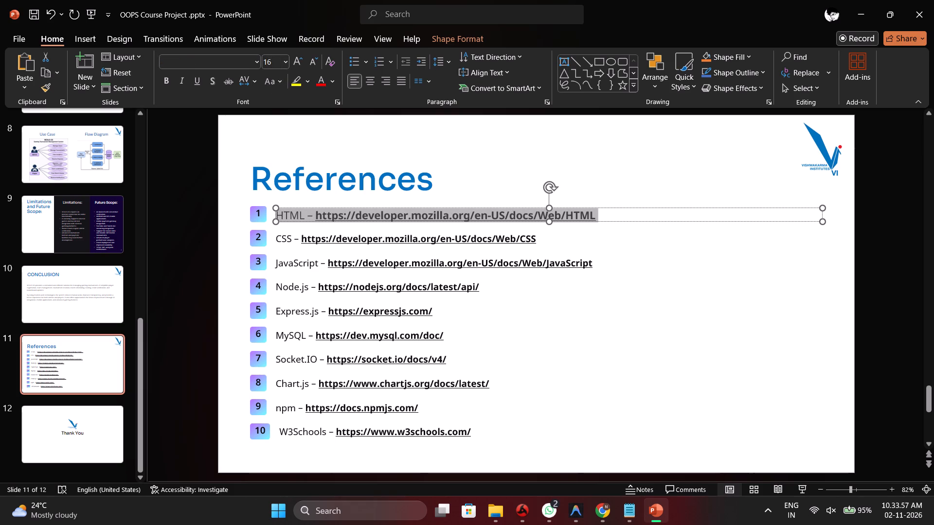
# Set the CSS and JavaScript reference lines on slide 11 to 16 pt.
pyautogui.click(385, 243)
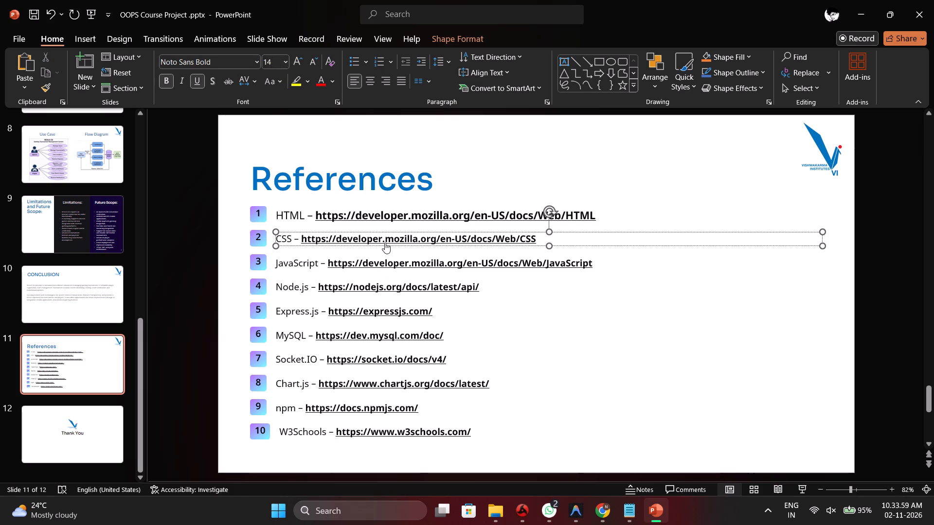
pyautogui.hotkey('ctrl', 'a')
pyautogui.click(273, 60)
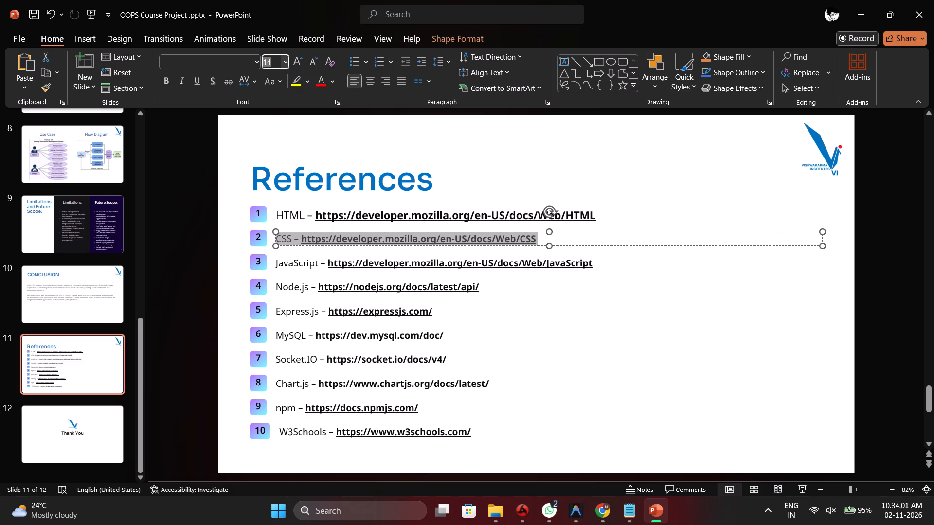
pyautogui.write('16')
pyautogui.press('Return')
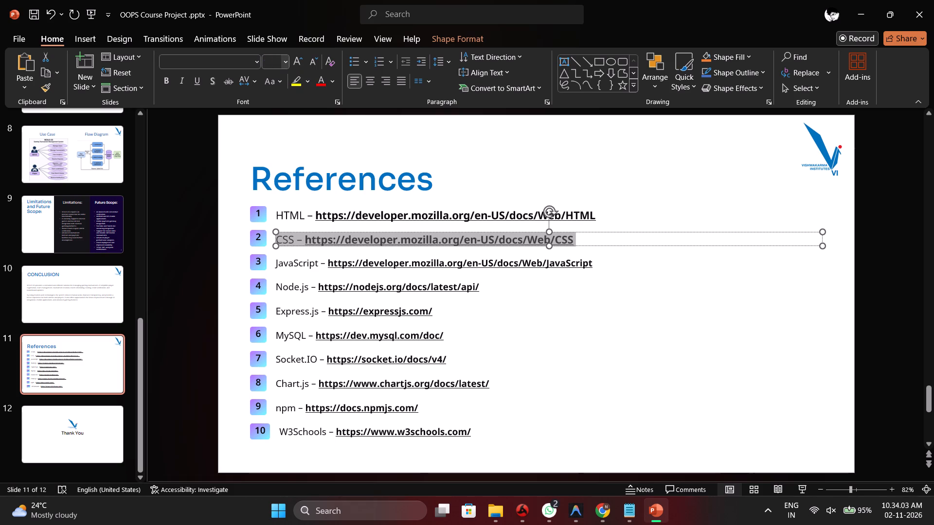
pyautogui.click(306, 260)
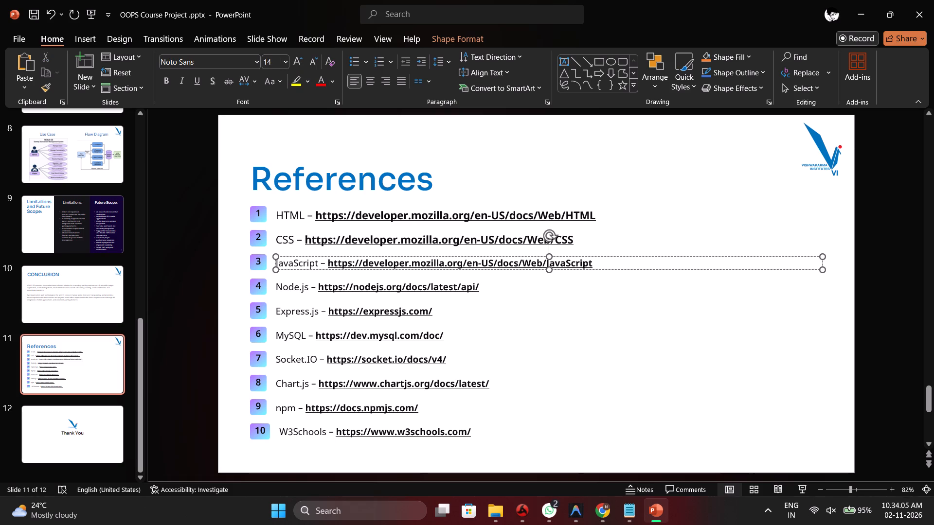
pyautogui.hotkey('ctrl', 'a')
pyautogui.click(270, 59)
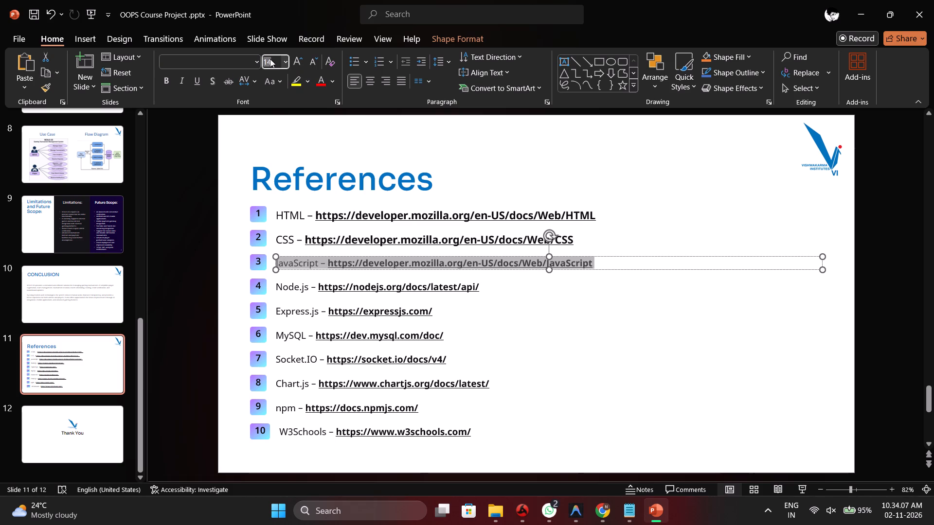
pyautogui.write('16')
pyautogui.press('Return')
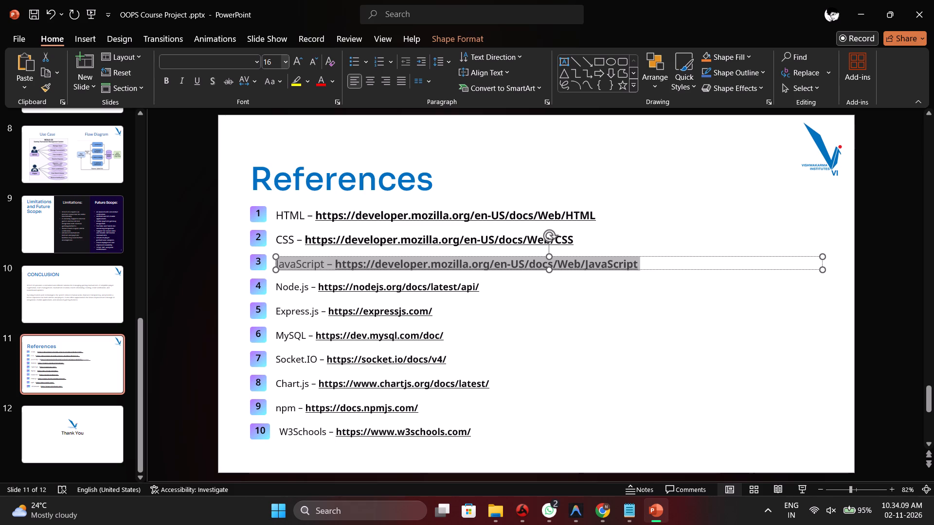
# Set the Node.js and Express.js reference lines on slide 11 to 16 pt.
pyautogui.click(328, 290)
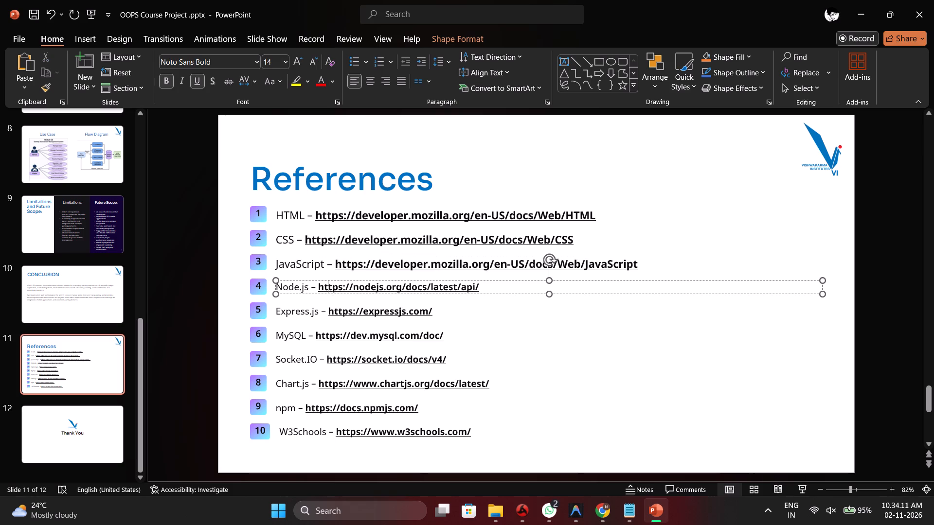
pyautogui.hotkey('ctrl', 'a')
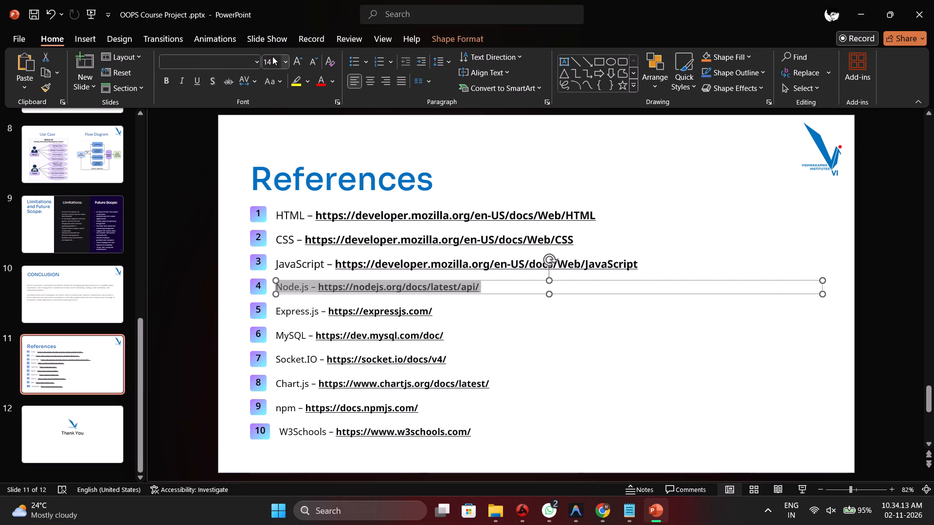
pyautogui.click(272, 57)
pyautogui.write('16')
pyautogui.press('Return')
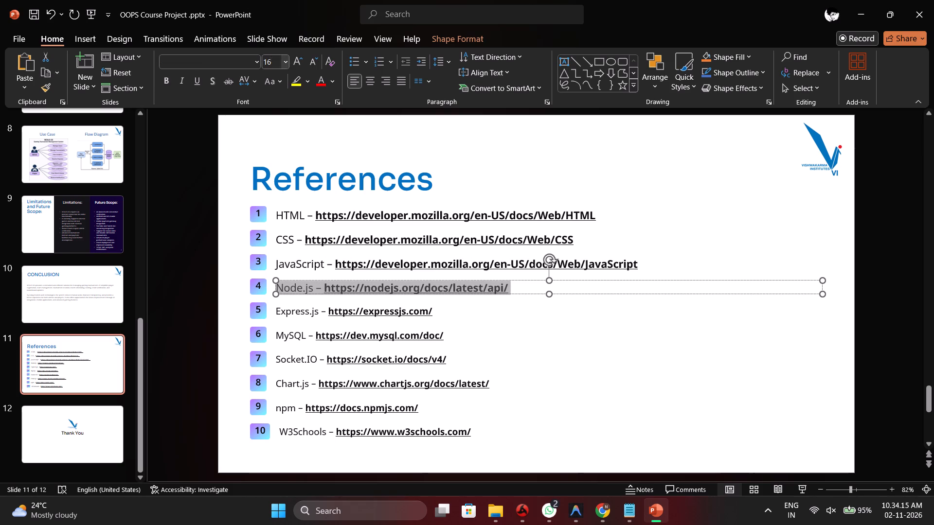
pyautogui.click(301, 311)
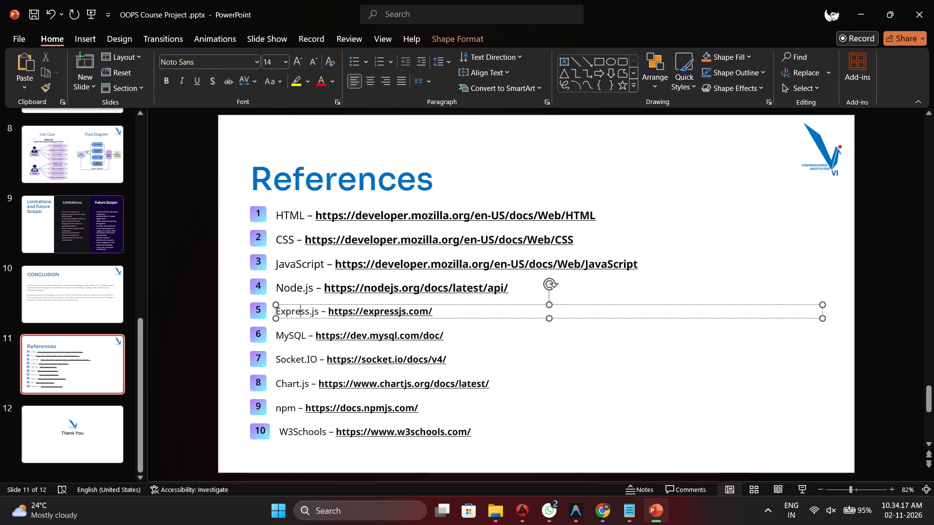
pyautogui.hotkey('ctrl', 'a')
pyautogui.click(272, 60)
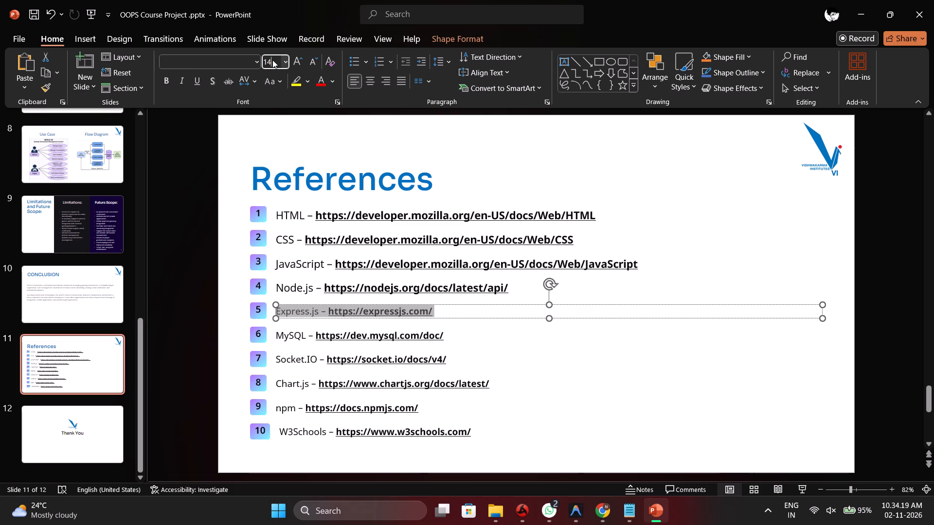
pyautogui.write('16')
pyautogui.press('Return')
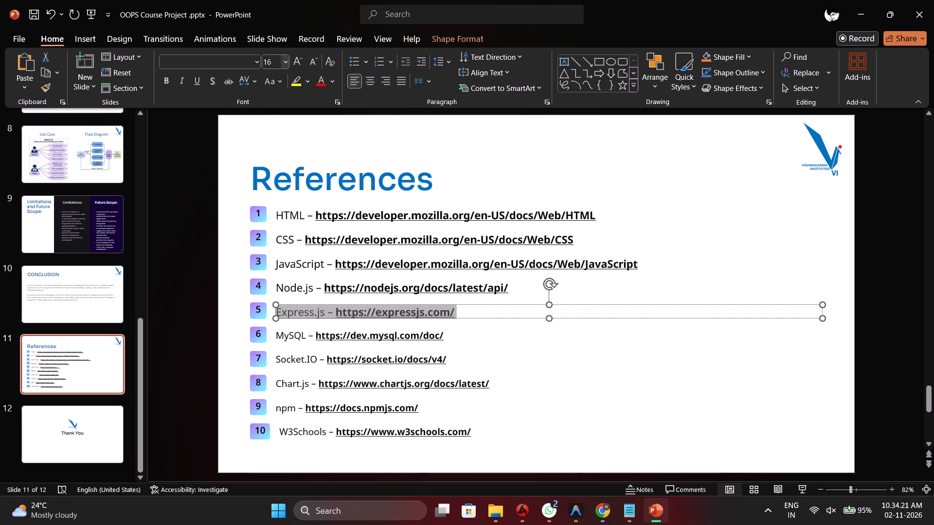
# Set the MySQL and Socket.IO reference lines on slide 11 to 16 pt.
pyautogui.doubleClick(300, 338)
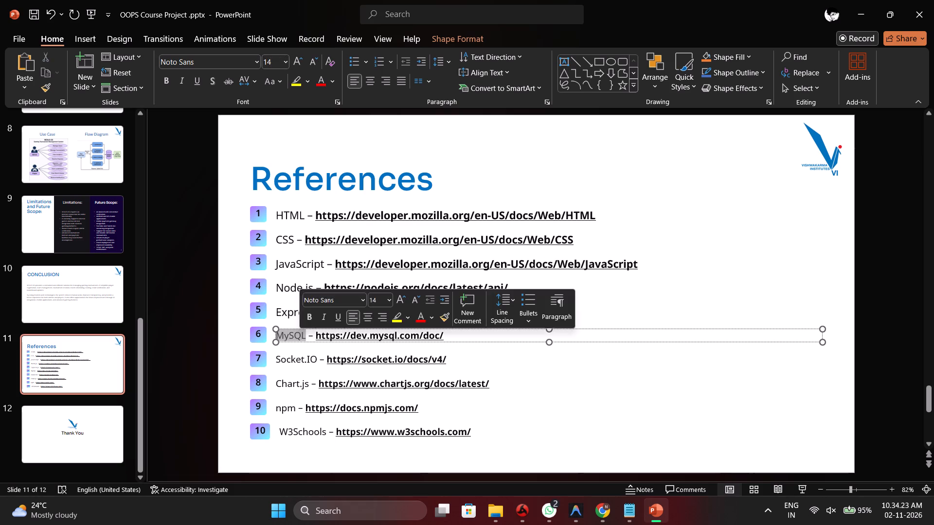
pyautogui.hotkey('ctrl', 'a')
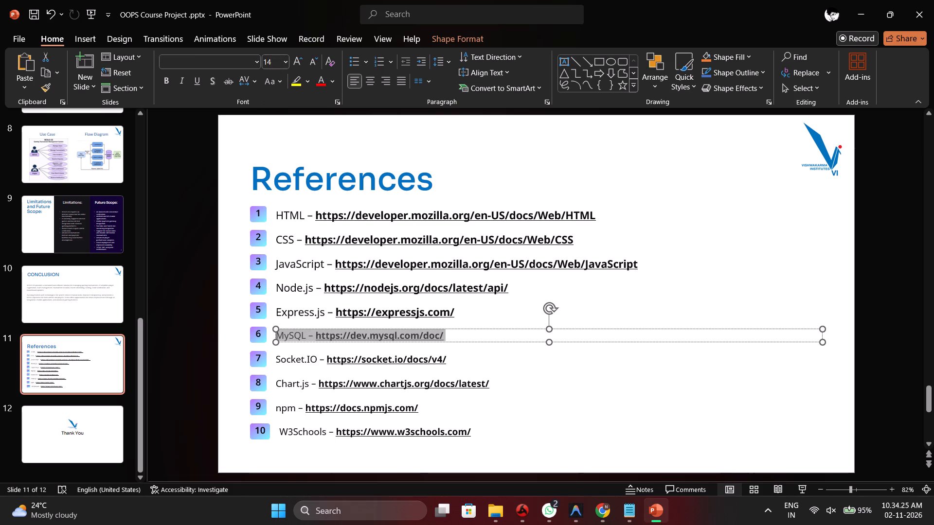
pyautogui.click(274, 61)
pyautogui.write('16')
pyautogui.press('Return')
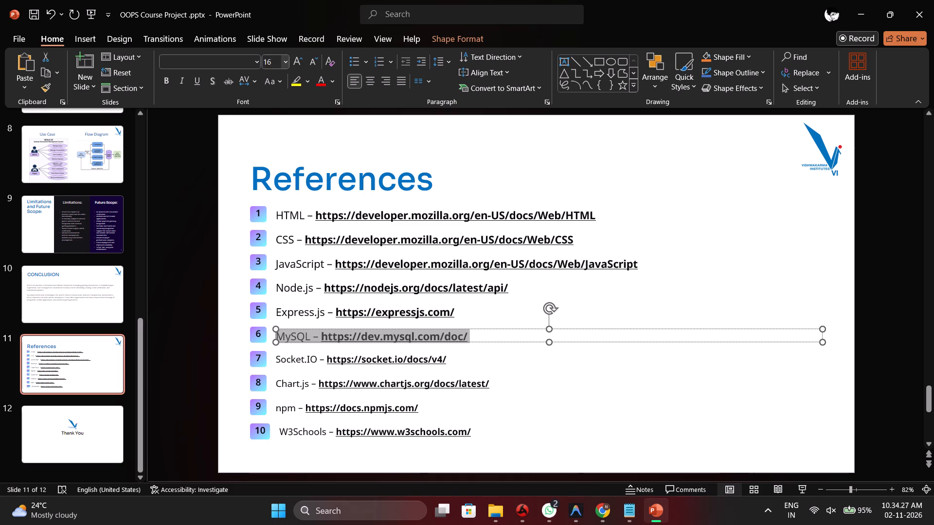
pyautogui.click(302, 360)
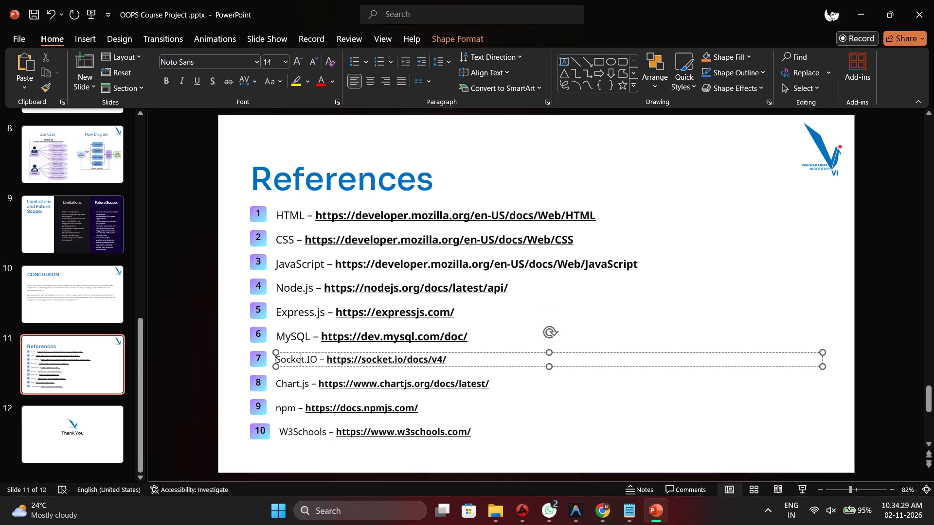
pyautogui.hotkey('ctrl', 'a')
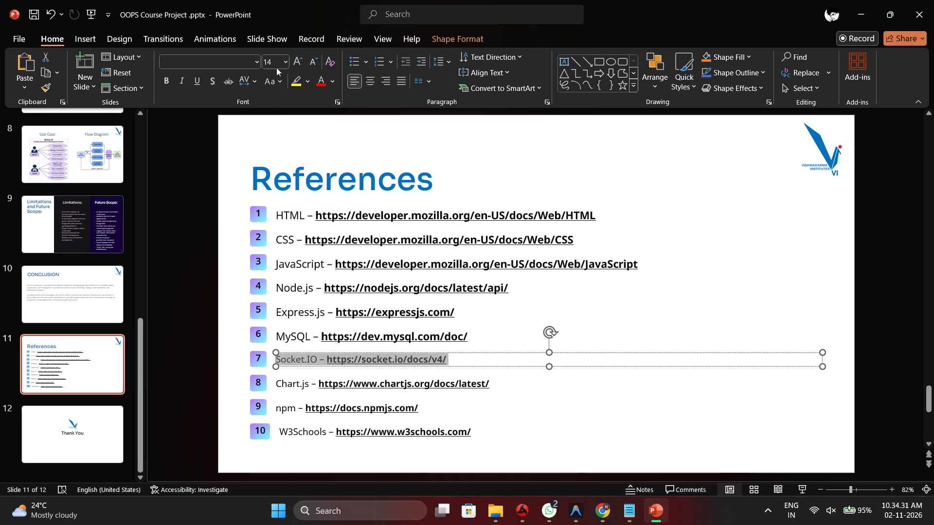
pyautogui.click(276, 59)
pyautogui.write('16')
pyautogui.press('Return')
# Set the Chart.js and npm reference lines on slide 11 to 16 pt.
pyautogui.click(300, 383)
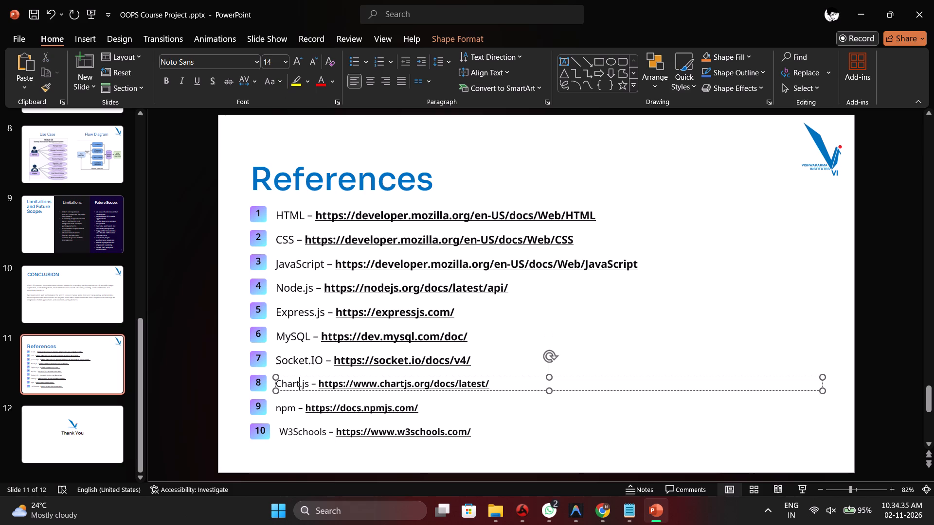
pyautogui.hotkey('ctrl', 'a')
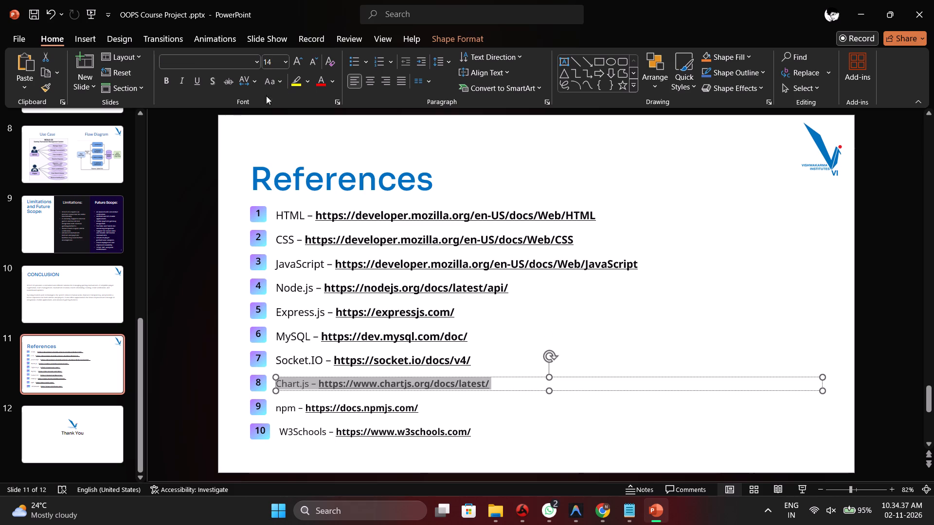
pyautogui.click(275, 57)
pyautogui.press('1')
pyautogui.press('6')
pyautogui.press('Return')
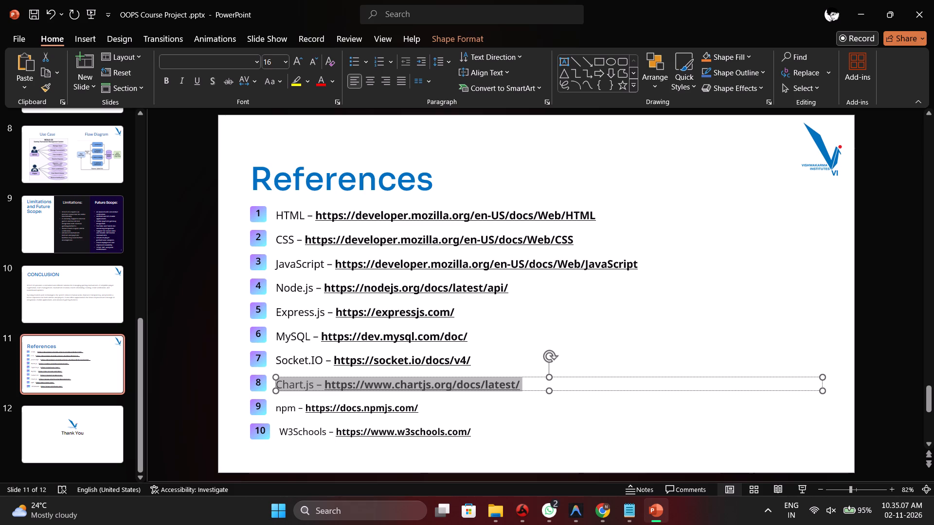
pyautogui.click(338, 404)
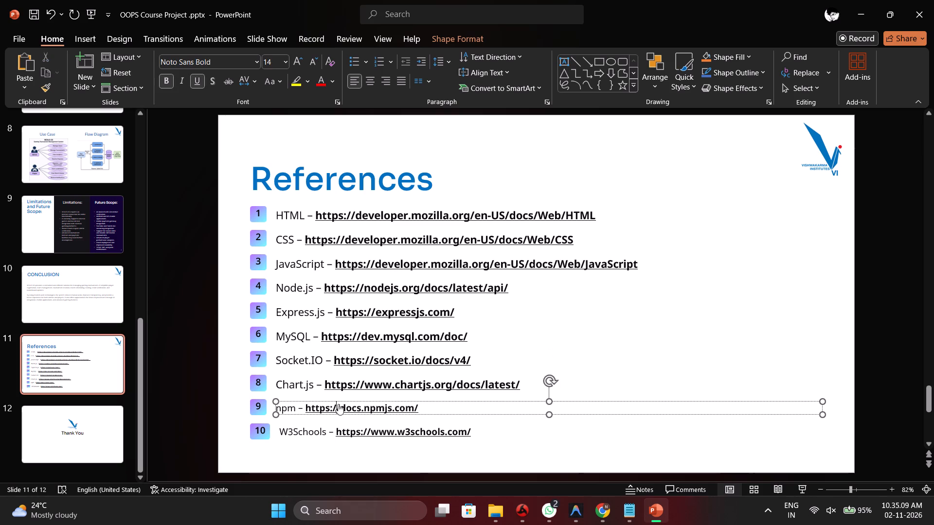
pyautogui.hotkey('ctrl', 'a')
pyautogui.click(275, 62)
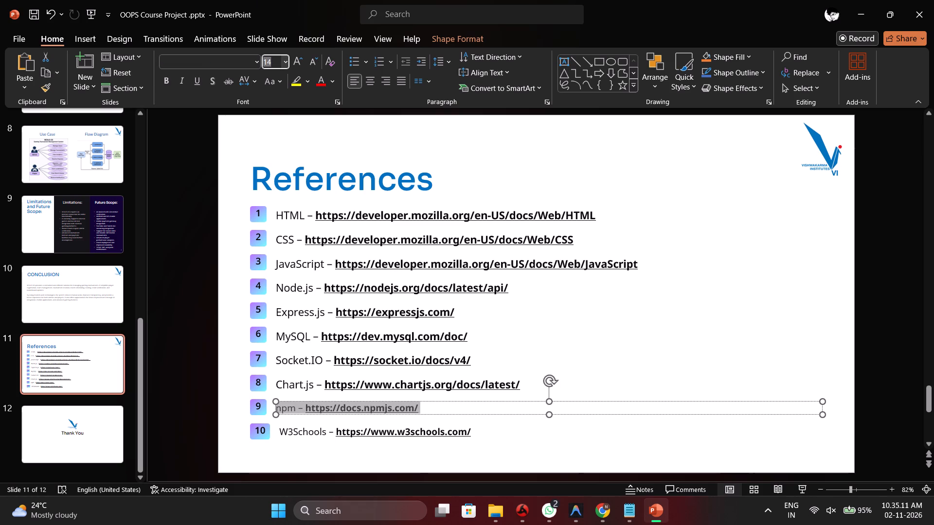
pyautogui.write('16')
pyautogui.press('Return')
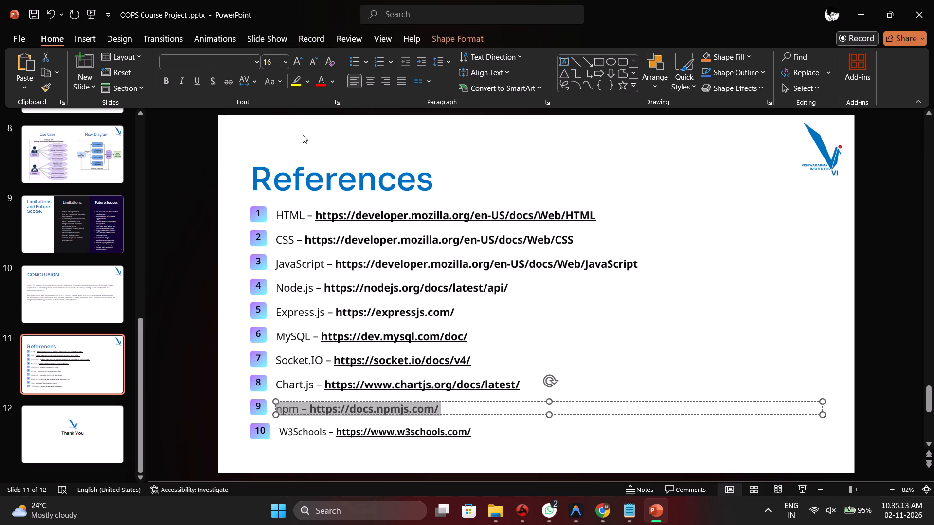
# Set the W3Schools reference line on slide 11 to 16 pt, keeping its text intact.
pyautogui.click(346, 425)
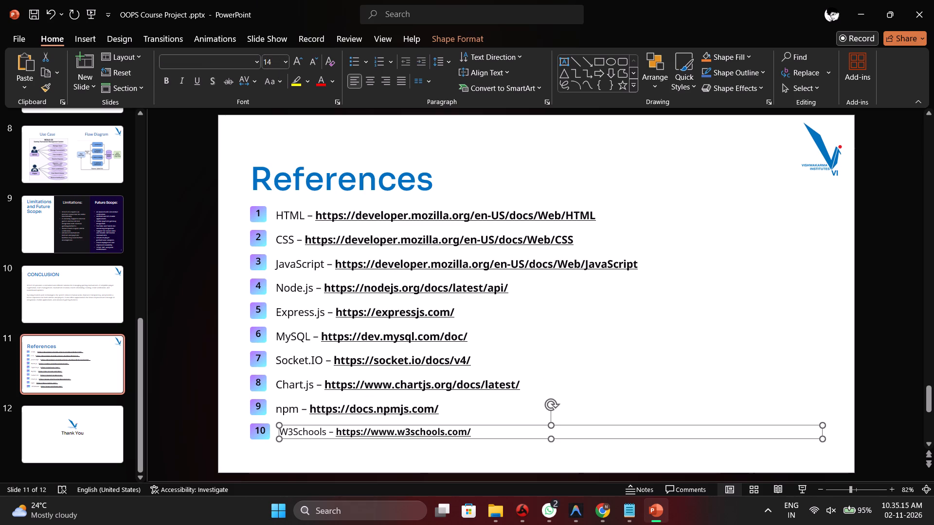
pyautogui.click(323, 433)
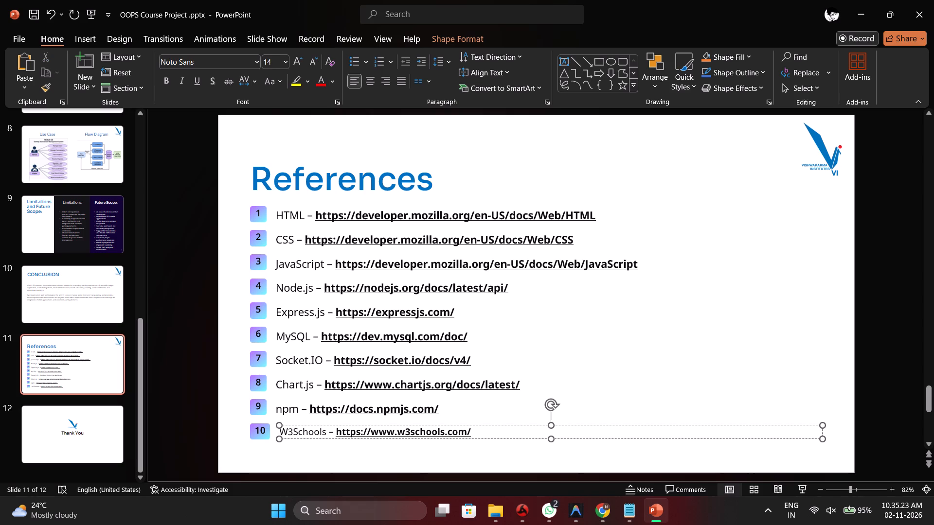
pyautogui.hotkey('ctrl', 'a')
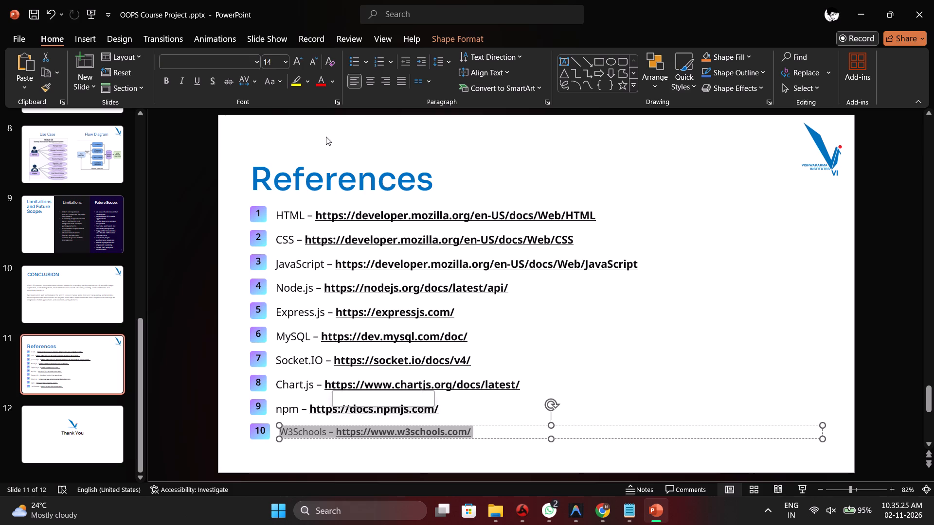
pyautogui.click(272, 58)
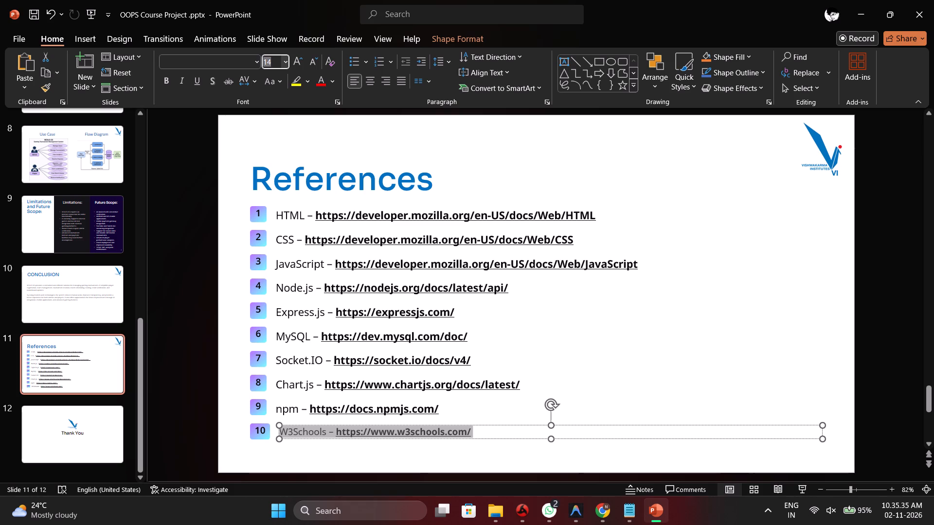
pyautogui.write('16')
pyautogui.press('Return')
pyautogui.press('\\')
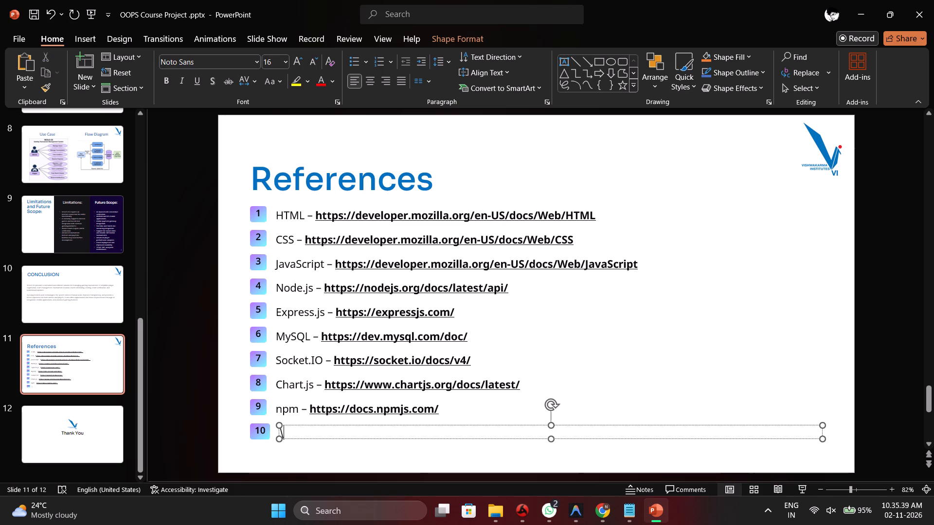
pyautogui.click(49, 13)
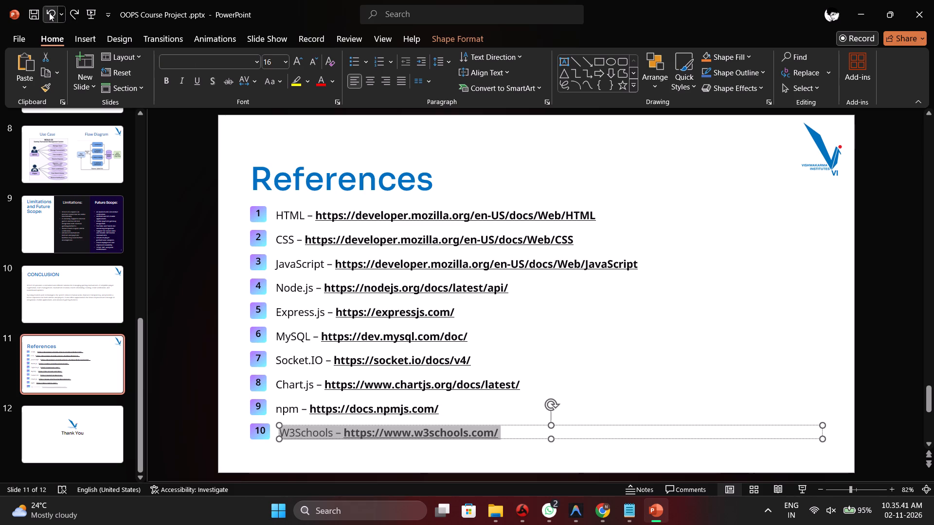
pyautogui.click(387, 390)
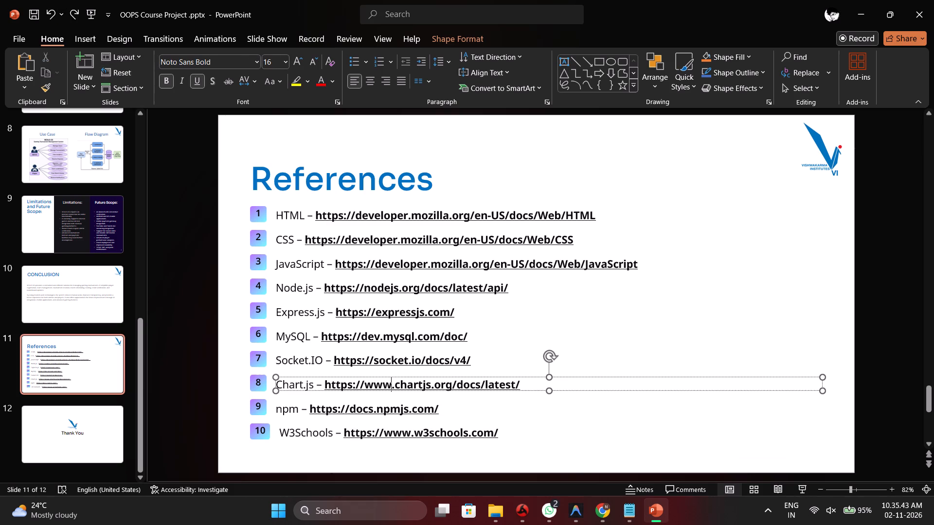
# Review the edited slides in reverse order, from the closing slides back to the title slide.
pyautogui.click(68, 425)
pyautogui.click(94, 353)
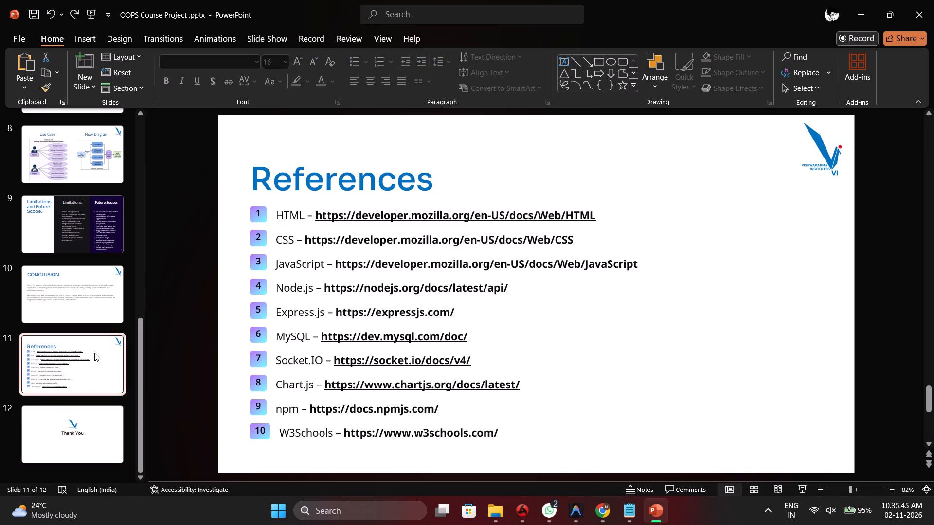
pyautogui.press('Up')
pyautogui.press('Up')
pyautogui.press('Up')
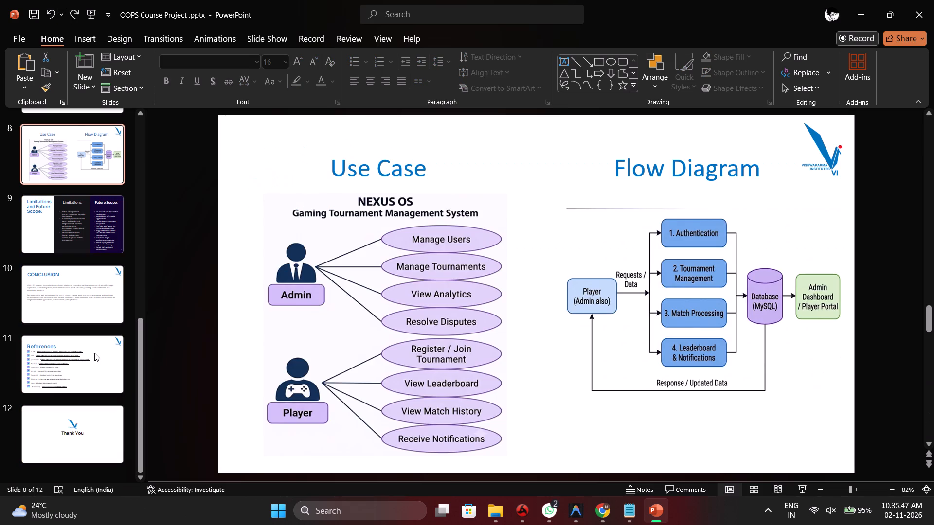
pyautogui.press('Up')
pyautogui.press('Up')
pyautogui.press('Up')
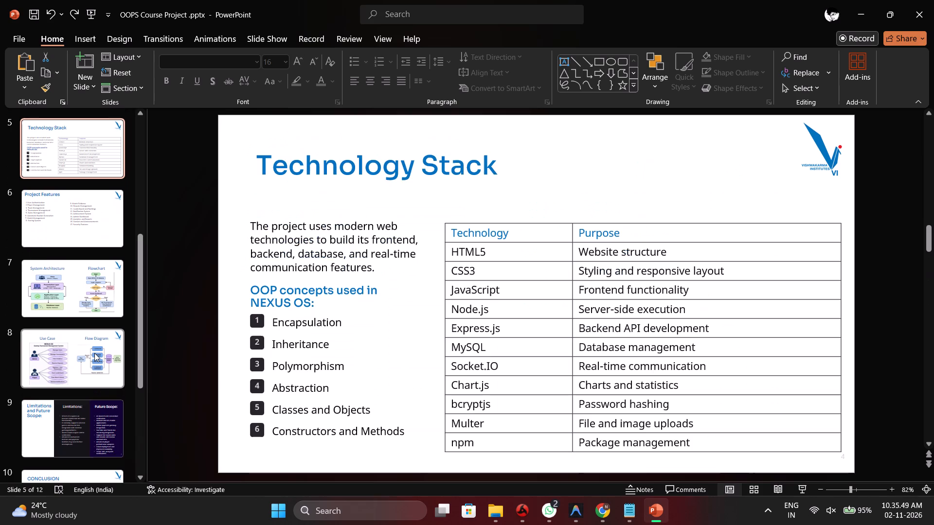
pyautogui.press('Up')
pyautogui.press('Up')
pyautogui.press('Up')
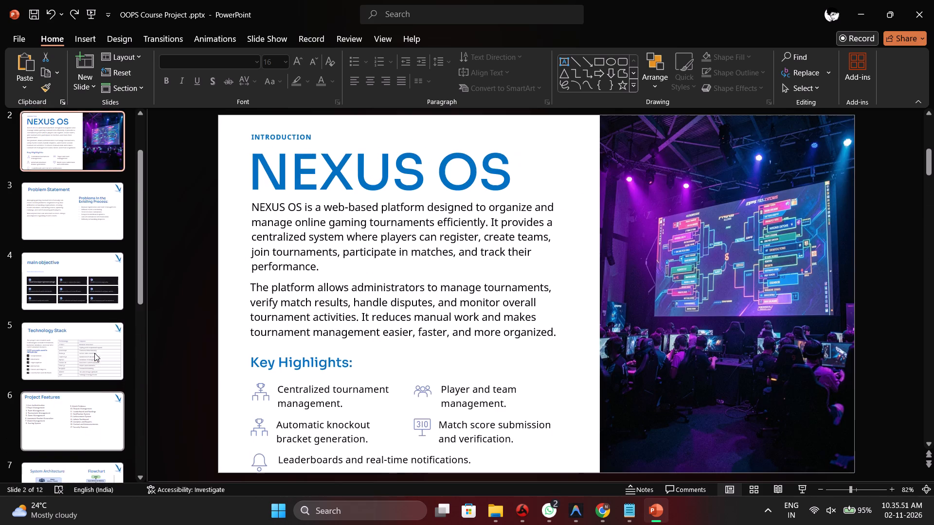
pyautogui.press('Up')
pyautogui.press('Up')
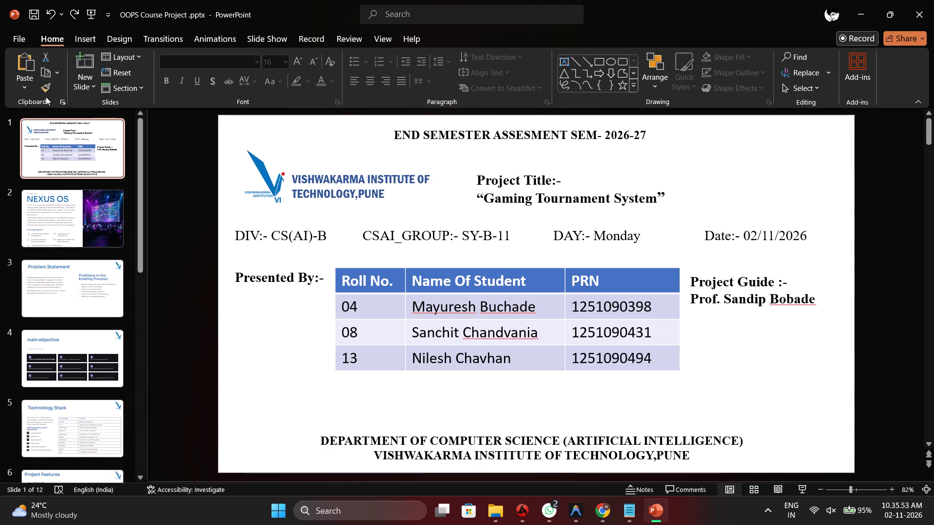
# Save the presentation, proceeding without the unavailable PPMori font, and close it.
pyautogui.click(29, 40)
pyautogui.click(46, 198)
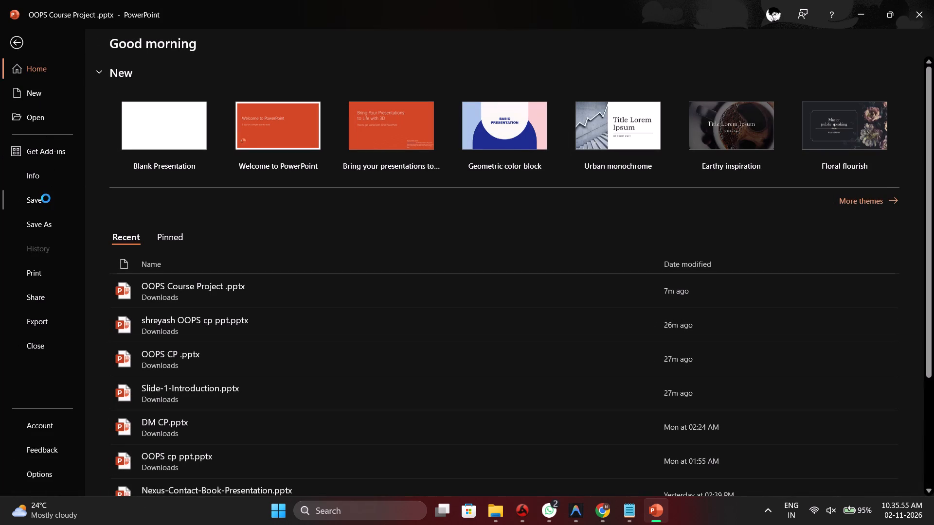
pyautogui.click(482, 317)
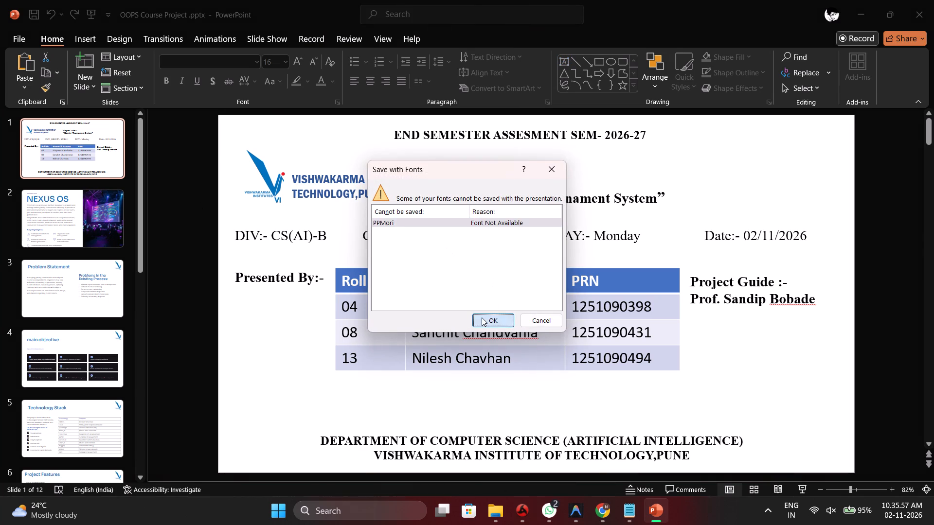
pyautogui.click(933, 0)
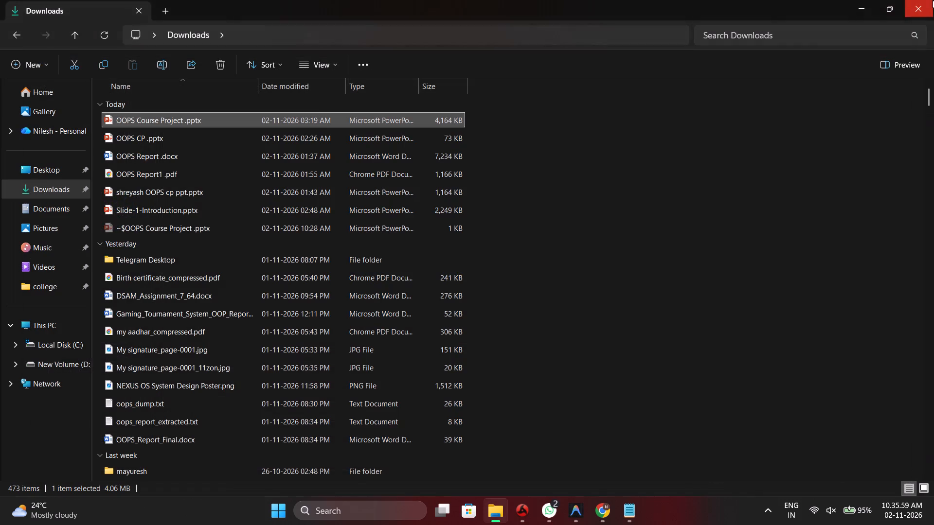
# Reopen the OOPS Course Project presentation and review the saved slides from Problem Statement through Use Case and Flow Diagram.
pyautogui.doubleClick(265, 113)
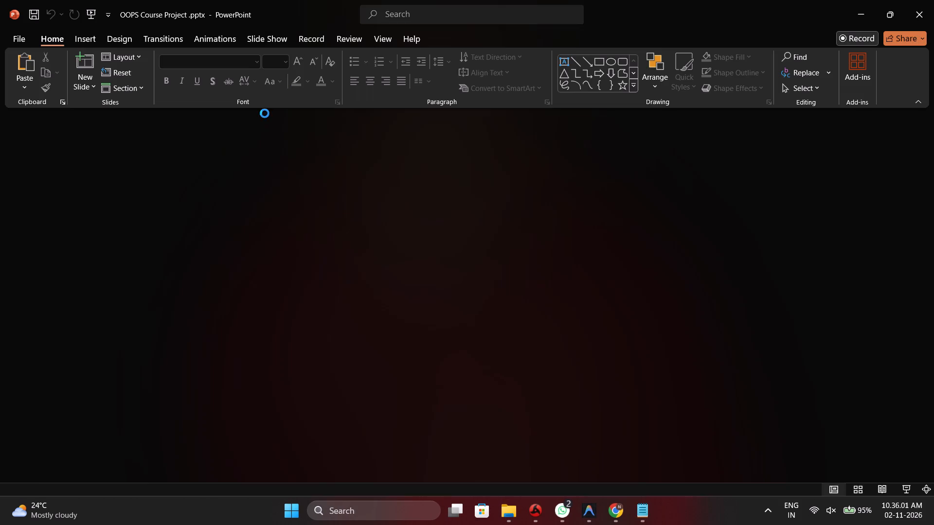
pyautogui.click(148, 316)
pyautogui.click(77, 293)
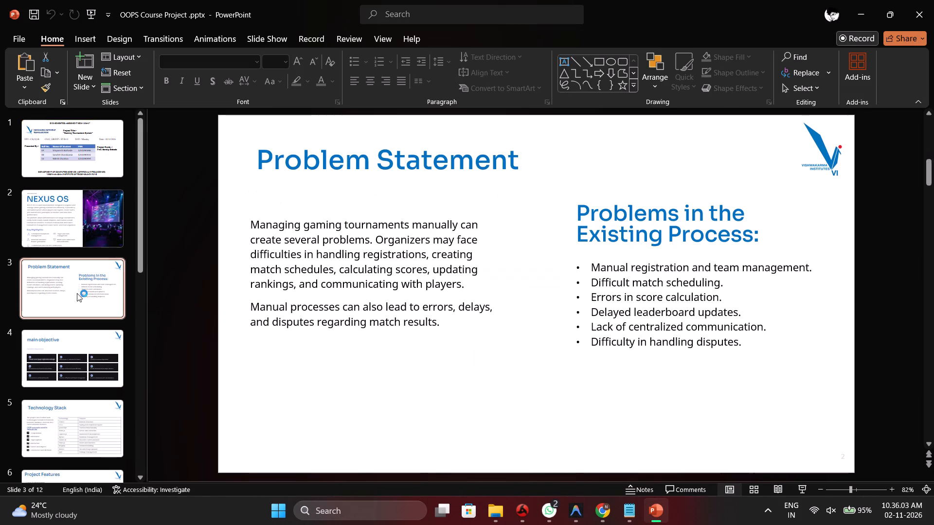
pyautogui.press('Down')
pyautogui.press('Down')
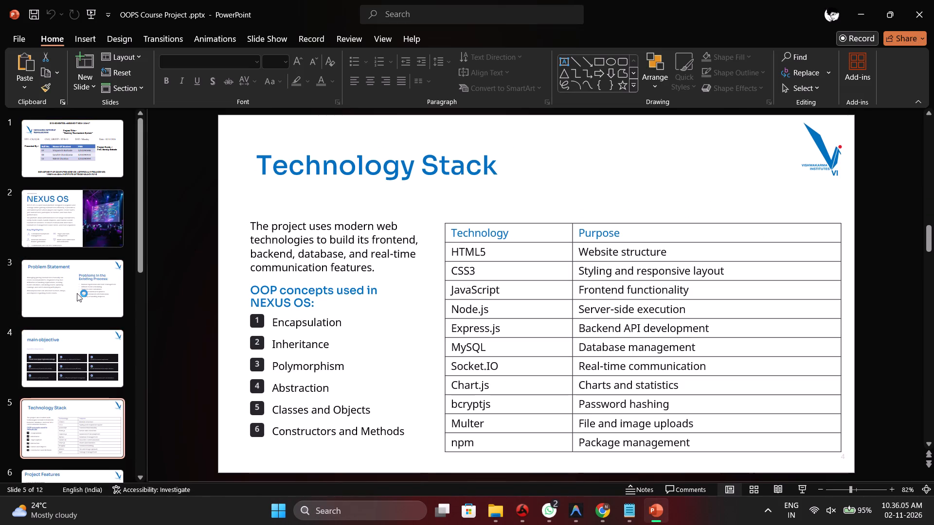
pyautogui.press('Down')
pyautogui.press('Down')
pyautogui.press('Down')
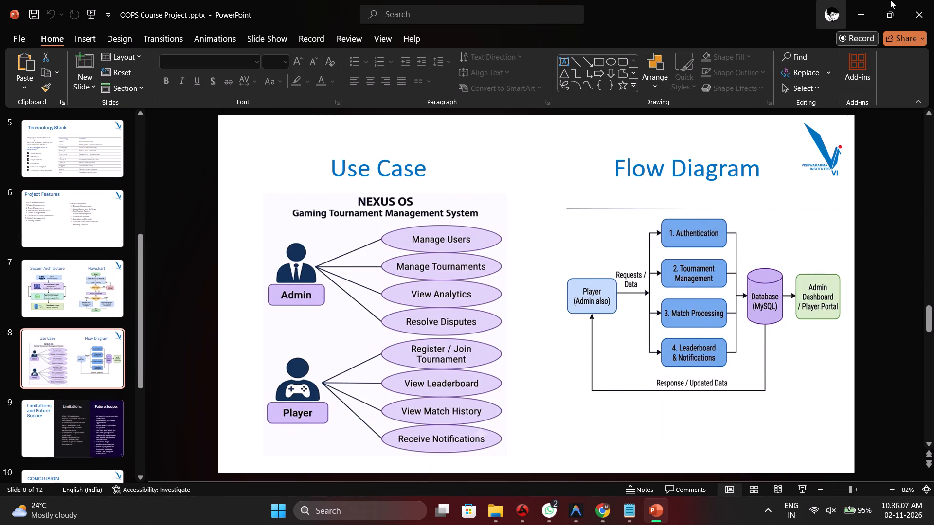
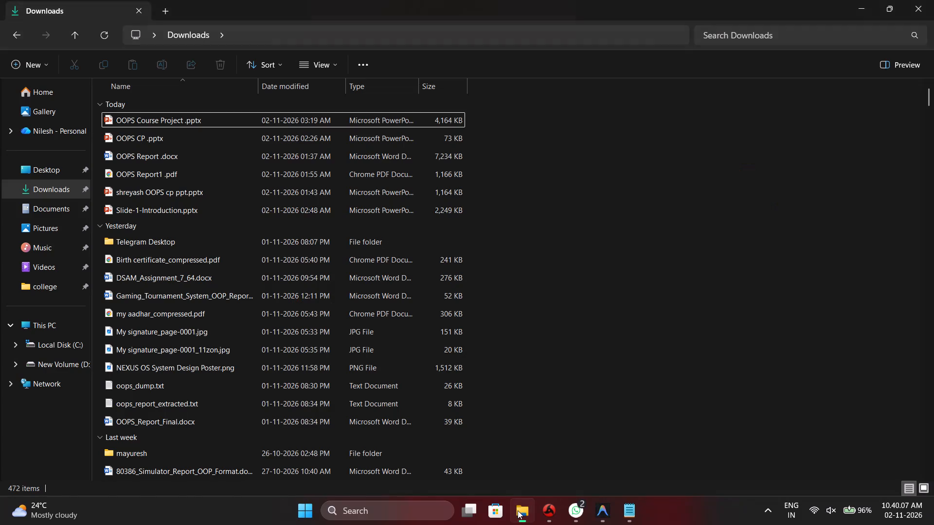
# Open the "shreyash OOPS cp ppt.pptx" presentation from Downloads and look through its slides from the Introduction to the Conclusion.
pyautogui.doubleClick(197, 187)
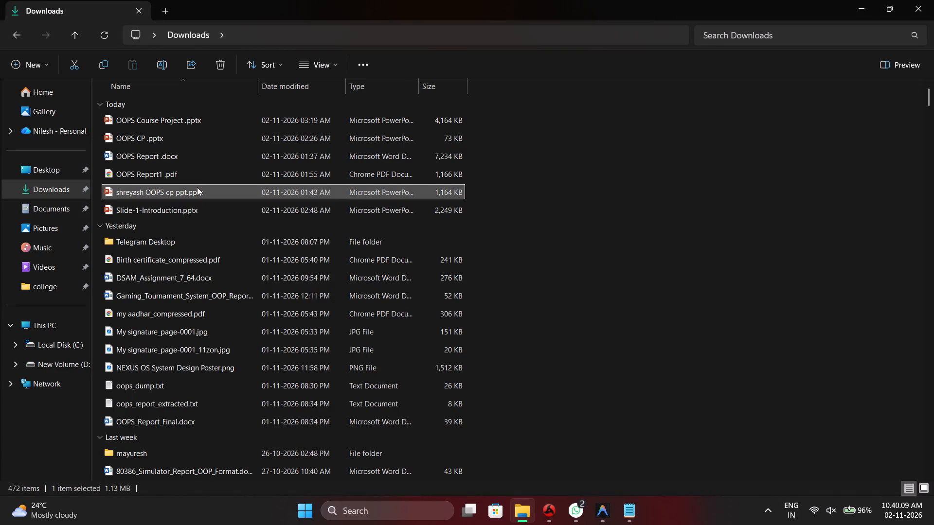
pyautogui.press('Down')
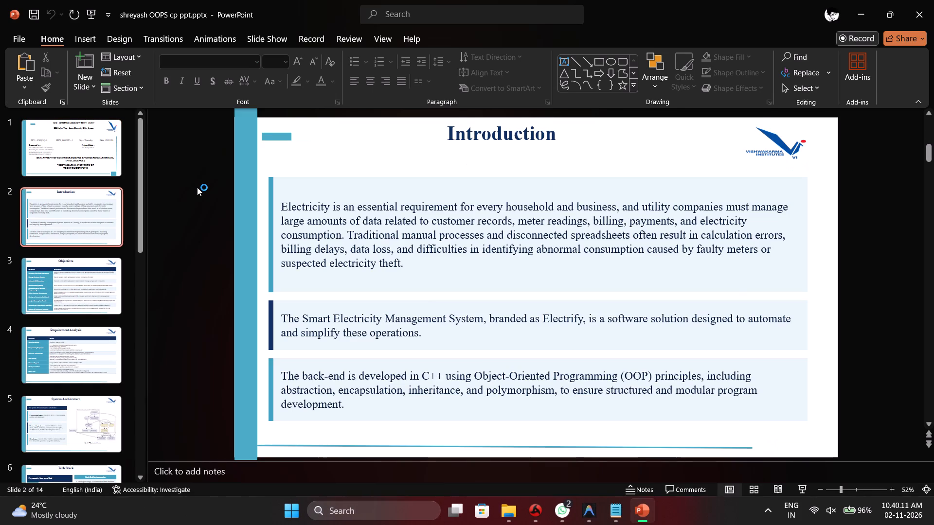
pyautogui.press('Down')
pyautogui.press('Down')
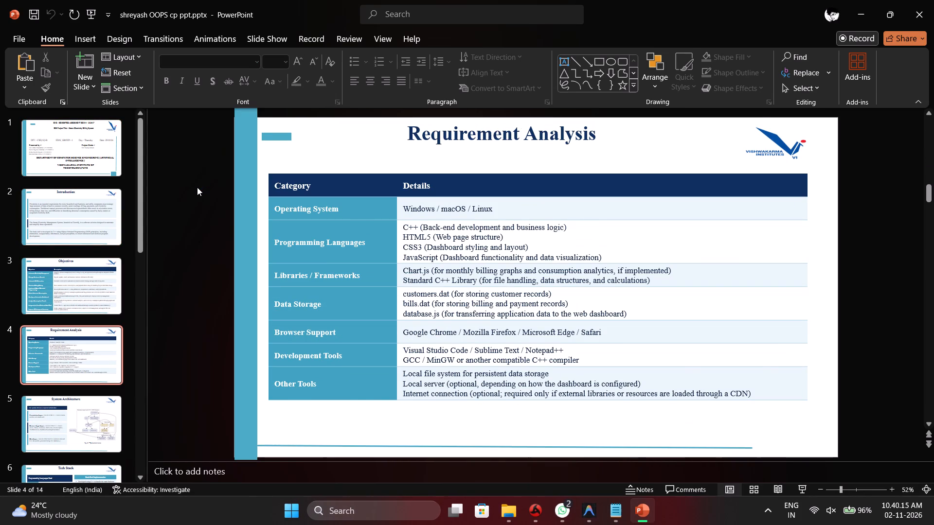
pyautogui.press('Down')
pyautogui.press('Down')
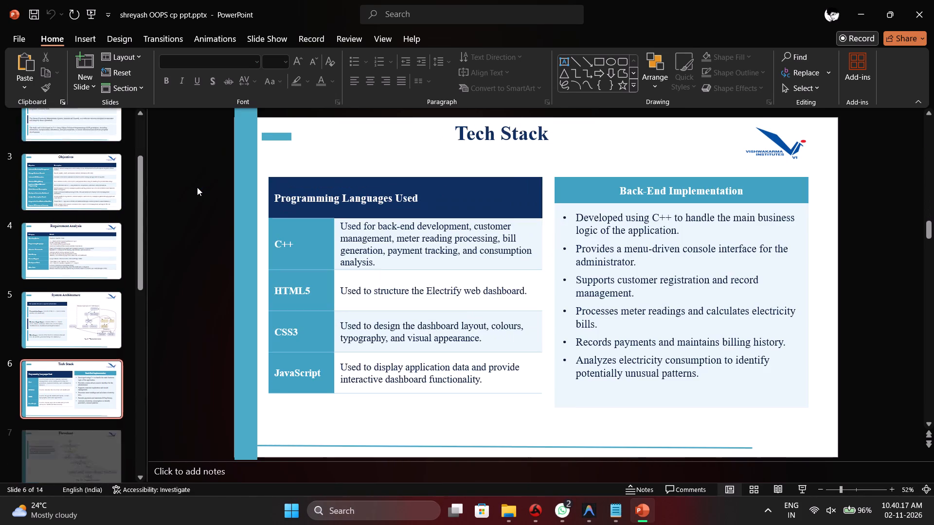
pyautogui.press('Down')
pyautogui.press('Up')
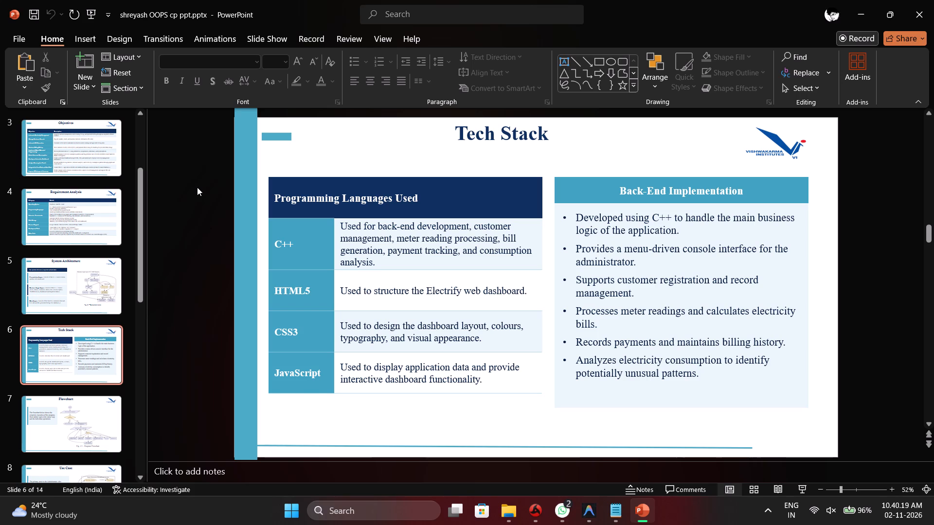
pyautogui.press('Down')
pyautogui.press('Down')
pyautogui.press('Down')
pyautogui.press('Down')
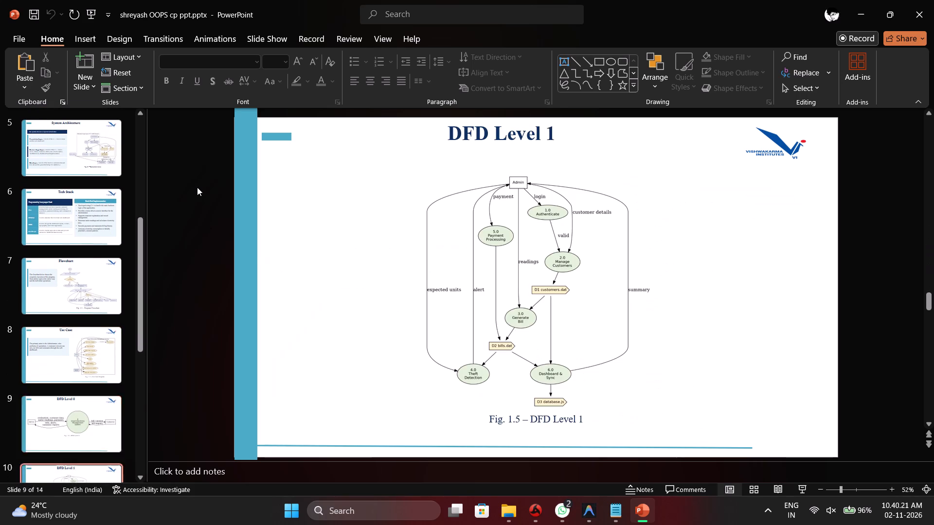
pyautogui.press('Down')
pyautogui.press('Down')
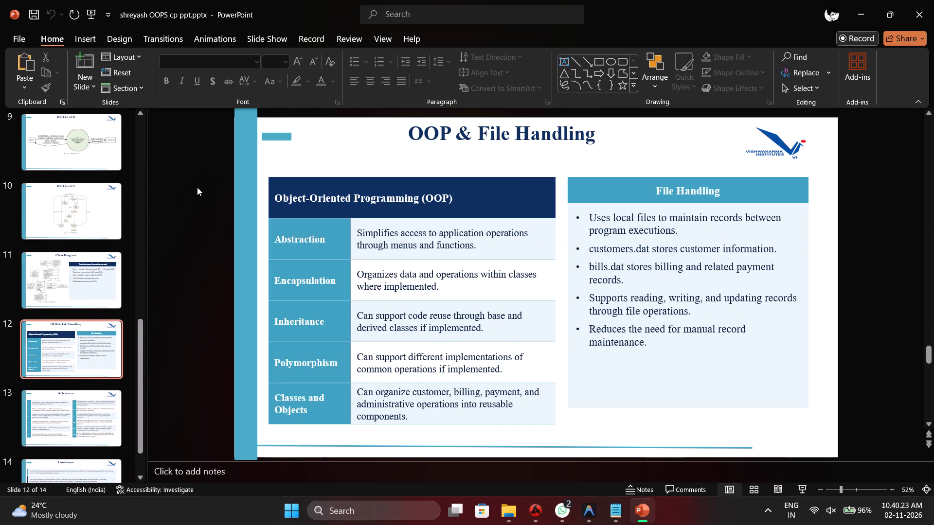
pyautogui.press('Down')
pyautogui.press('Down')
pyautogui.press('Down')
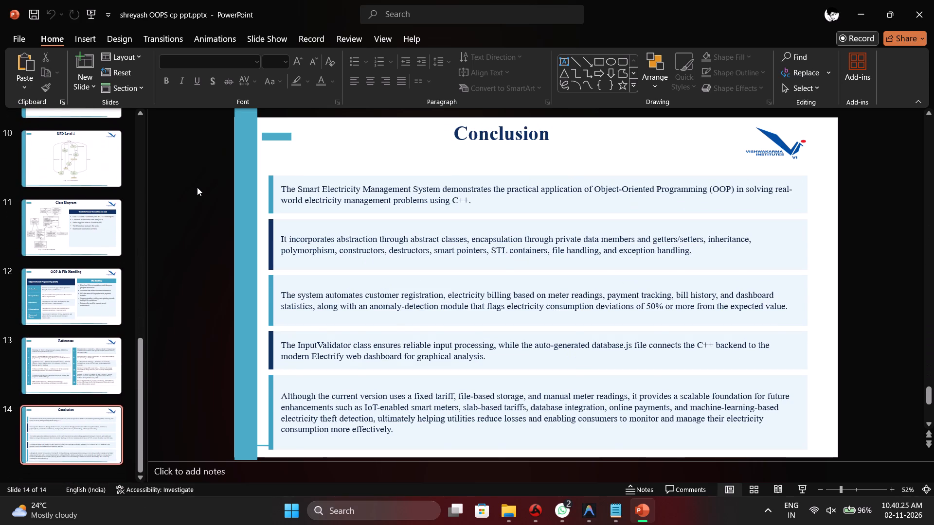
# Re-examine the closing slides, covering Class Diagram, OOP & File Handling, References and Conclusion.
pyautogui.press('Up')
pyautogui.press('Up')
pyautogui.press('Up')
pyautogui.press('Down')
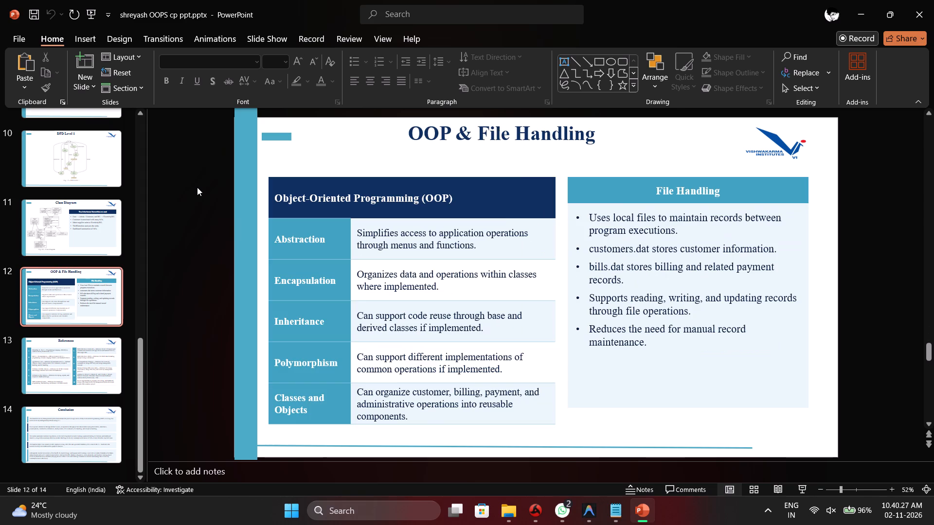
pyautogui.press('Down')
pyautogui.press('Up')
pyautogui.press('Up')
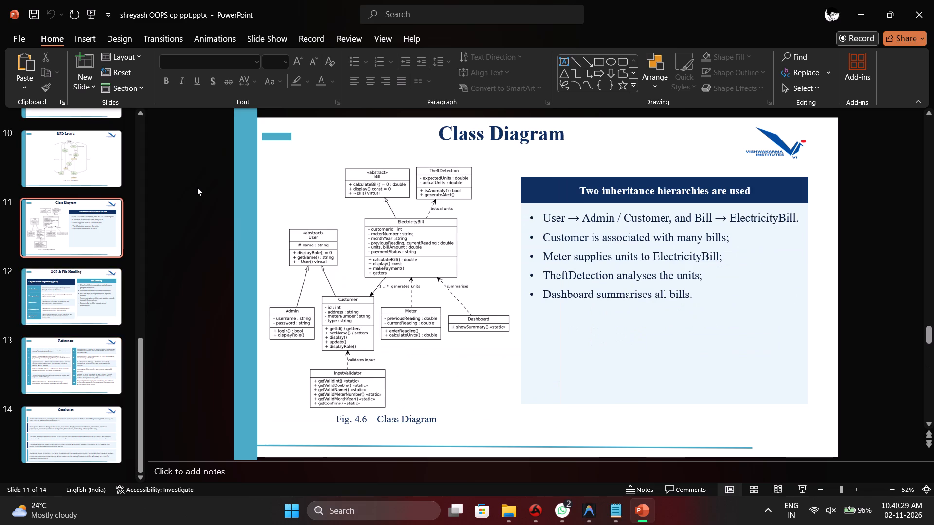
pyautogui.press('Down')
pyautogui.press('Down')
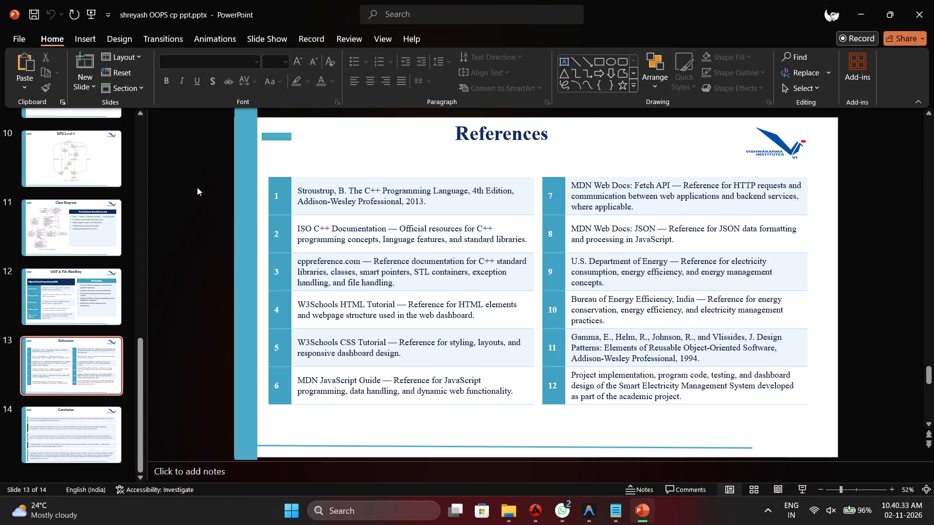
pyautogui.press('Down')
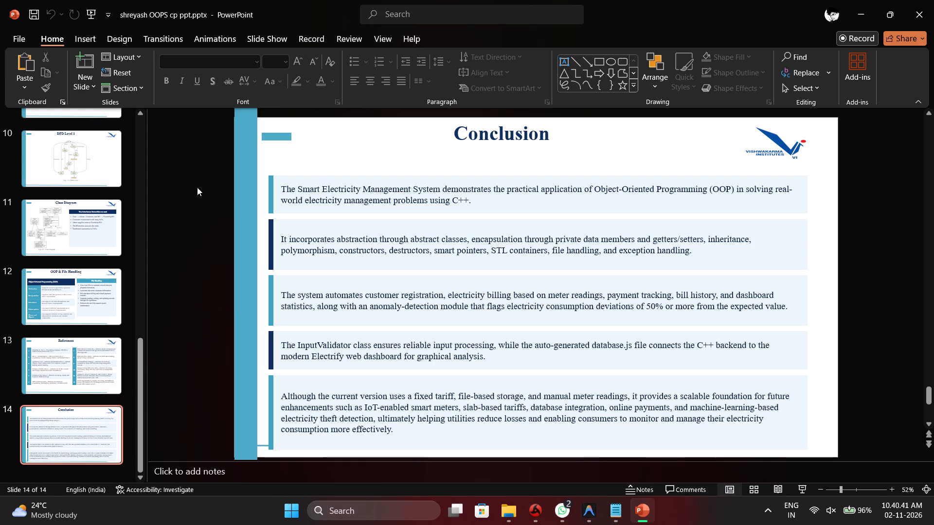
# Skim back through the slides from the Conclusion to Requirement Analysis and close the presentation without editing it.
pyautogui.press('Up')
pyautogui.press('Up')
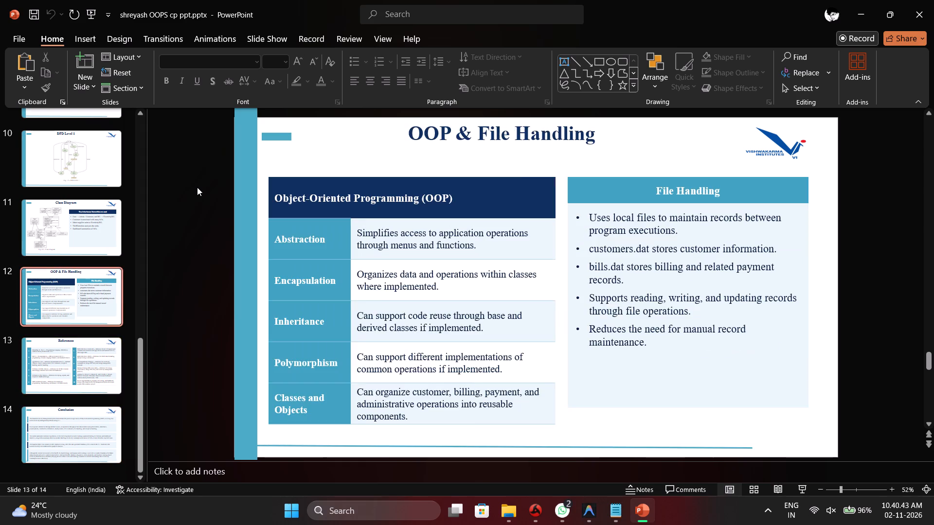
pyautogui.press('Up')
pyautogui.press('Up')
pyautogui.press('Up')
pyautogui.press('Up')
pyautogui.press('Up')
pyautogui.press('Up')
pyautogui.press('Up')
pyautogui.press('Up')
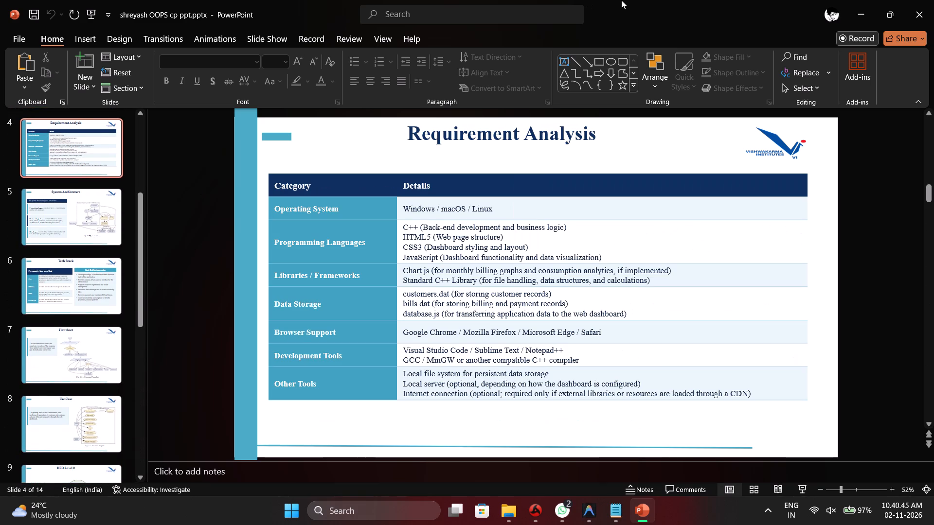
pyautogui.click(933, 0)
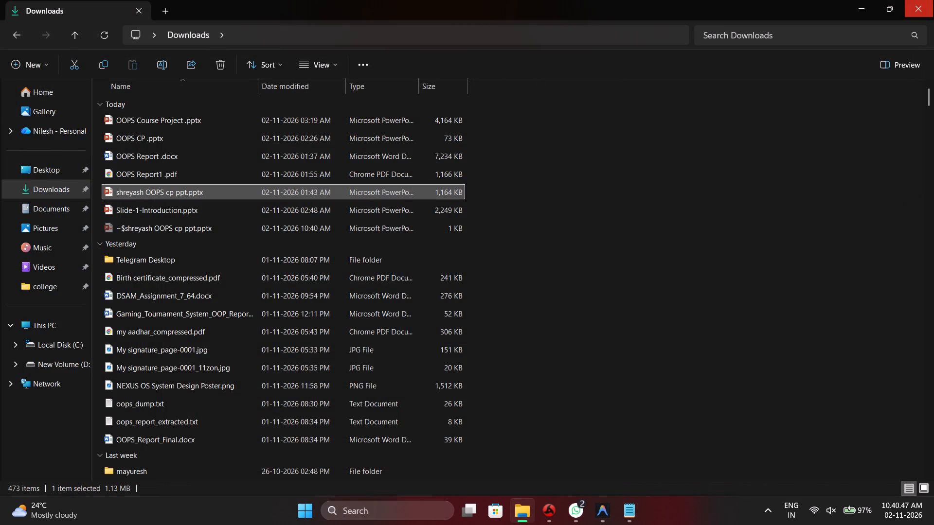
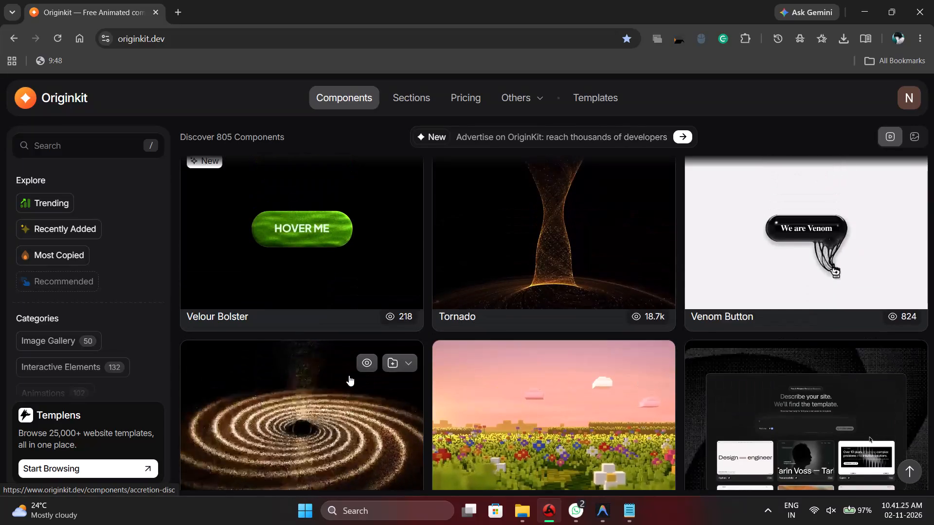
# Browse the Originkit components gallery in Chrome and open the Cursor Ring Field component.
pyautogui.scroll(-2, 349, 375)
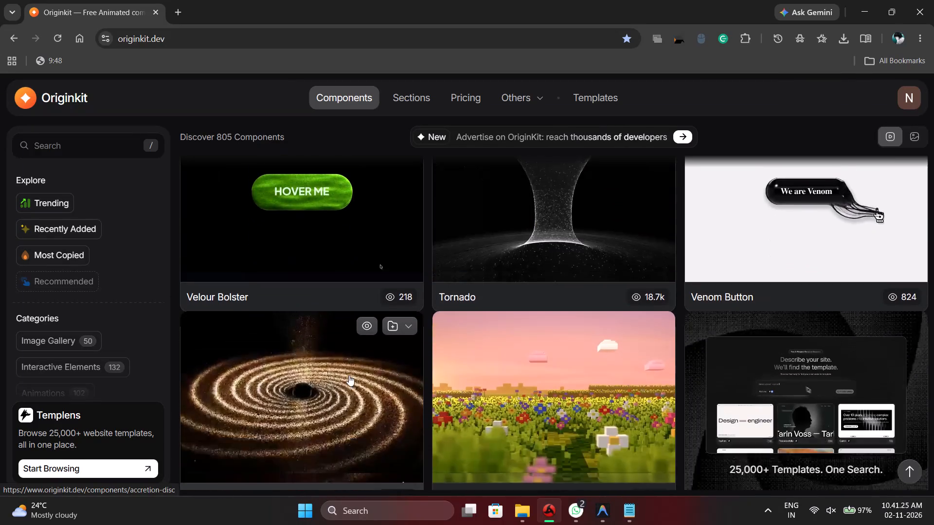
pyautogui.scroll(-6, 349, 375)
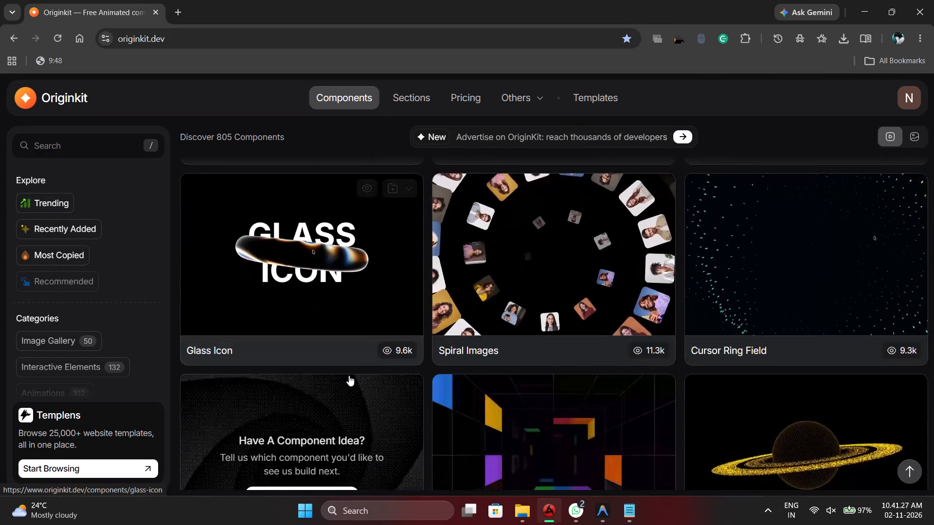
pyautogui.scroll(-3, 349, 375)
pyautogui.scroll(4, 349, 375)
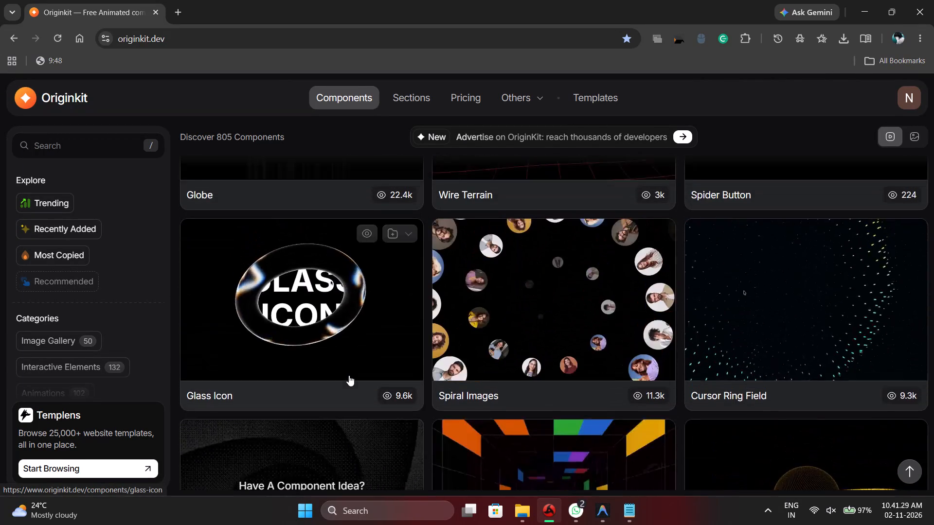
pyautogui.click(763, 292)
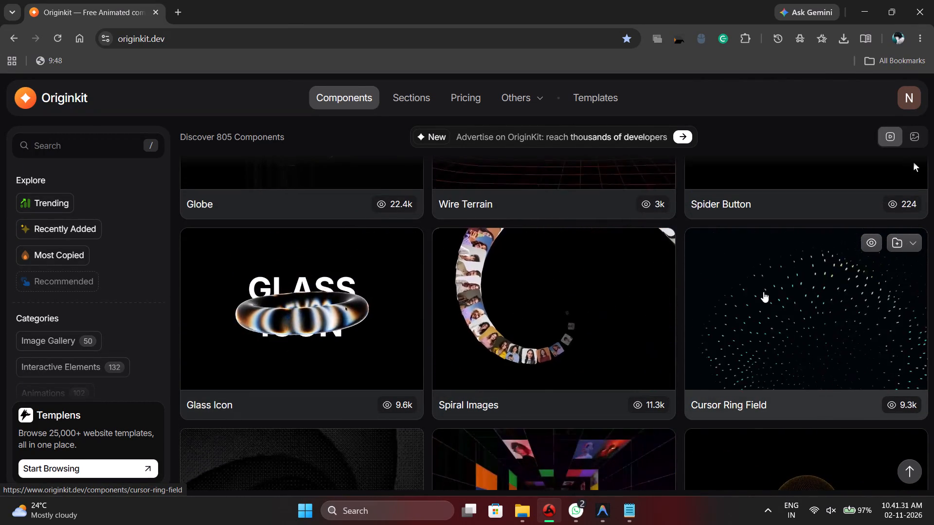
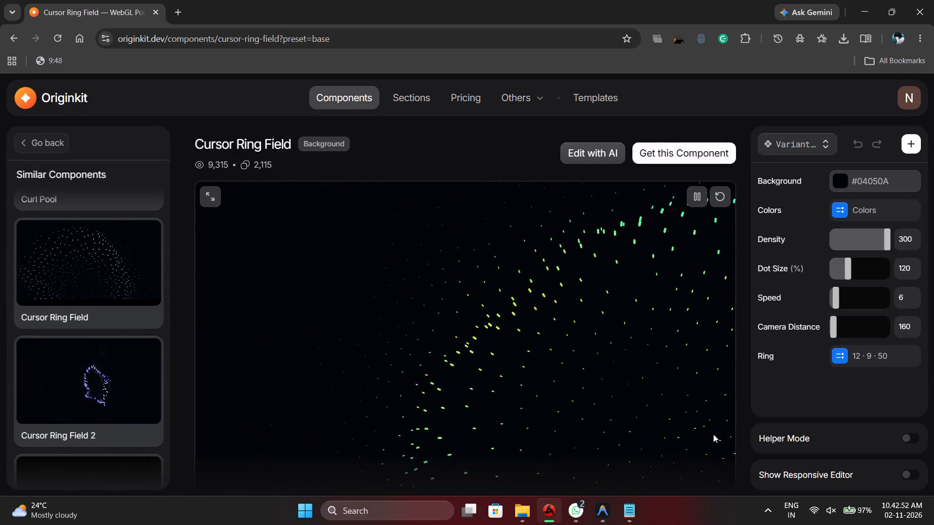
# Reveal the hidden background app icons in the Windows system tray.
pyautogui.click(763, 509)
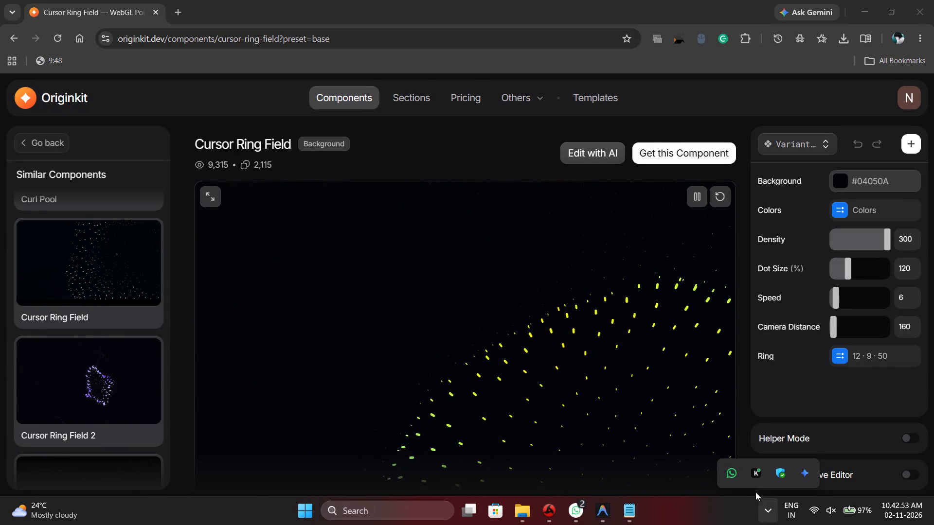
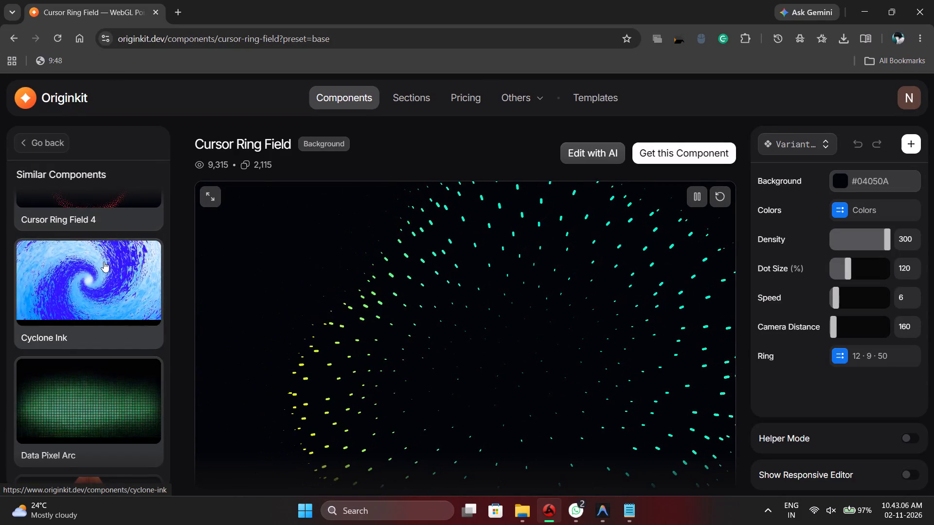
# Open the Cyclone Ink component from the similar components and try out its interactive preview.
pyautogui.click(104, 262)
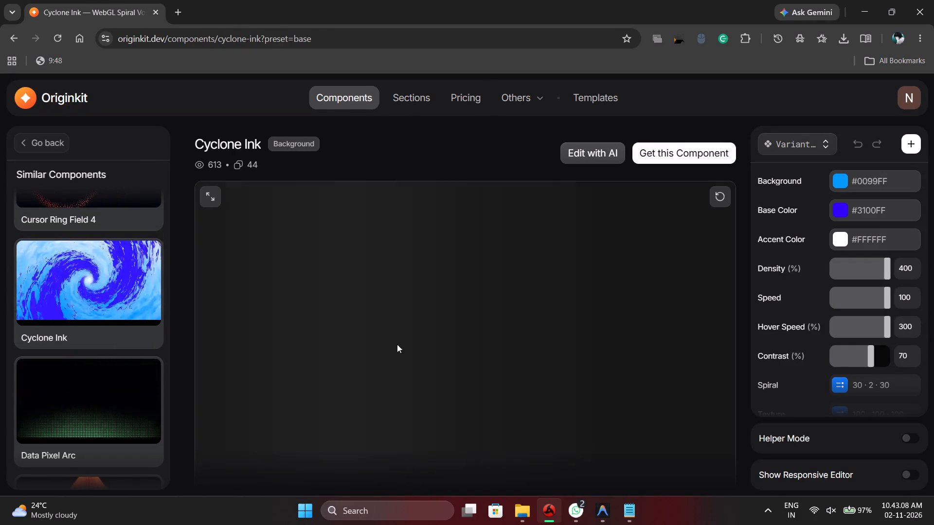
pyautogui.click(425, 359)
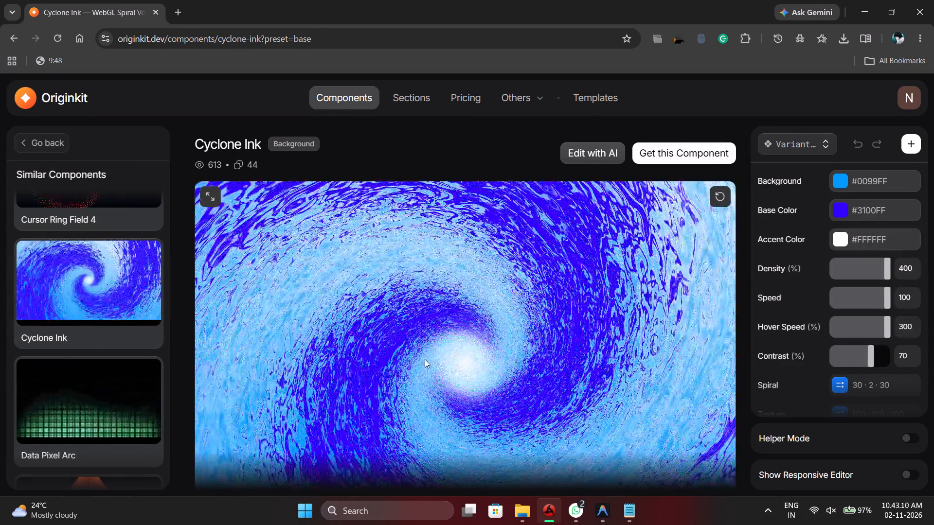
pyautogui.moveTo(425, 359); pyautogui.dragTo(450, 352)
pyautogui.tripleClick(450, 352)
pyautogui.click(450, 352)
pyautogui.tripleClick(604, 311)
pyautogui.tripleClick(604, 311)
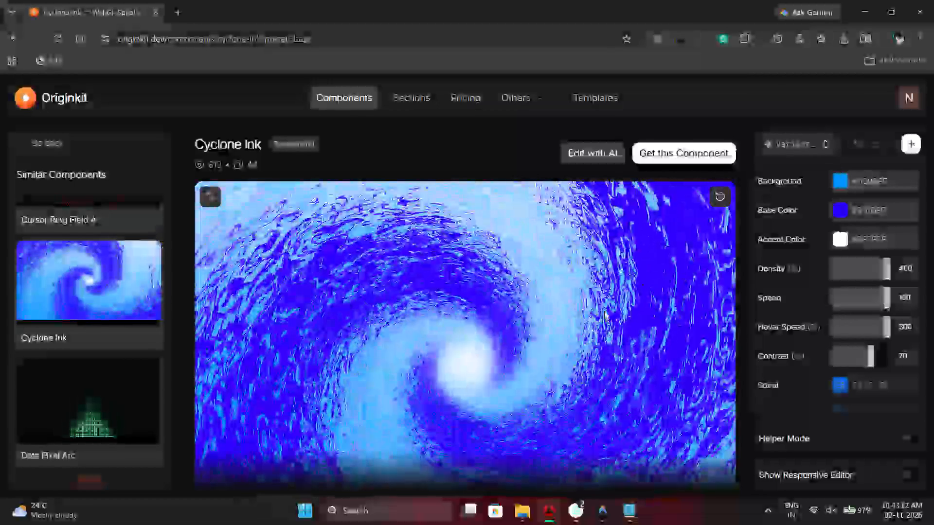
pyautogui.click(604, 311)
# Open the Data Strings component from the similar components and try out its animated preview.
pyautogui.scroll(-2, 76, 373)
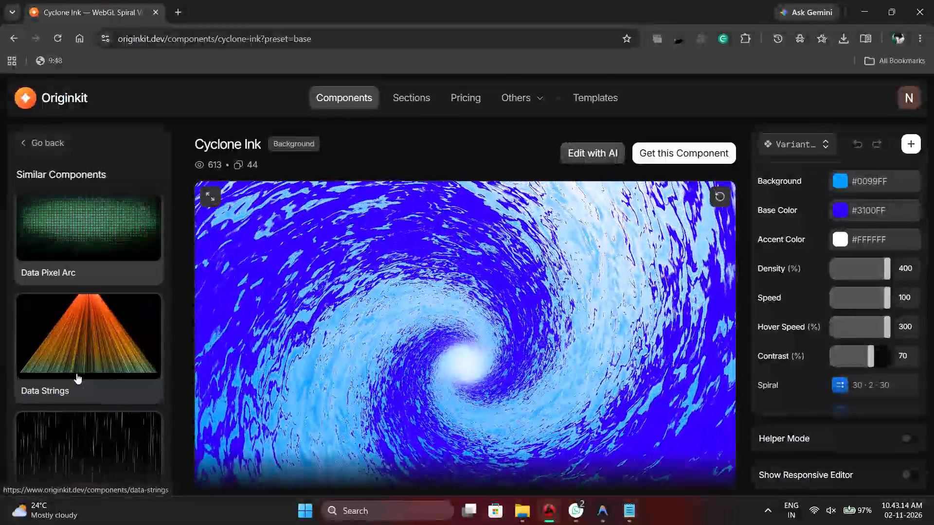
pyautogui.click(98, 352)
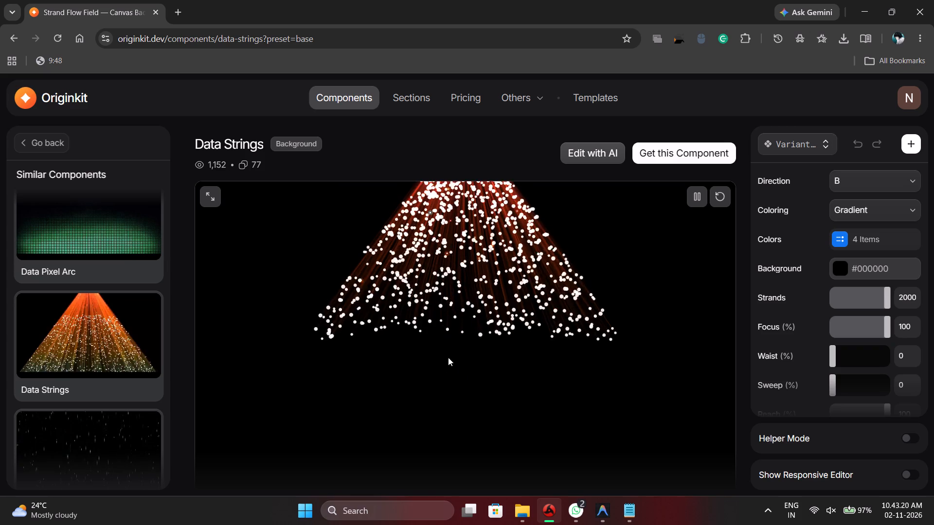
pyautogui.tripleClick(533, 294)
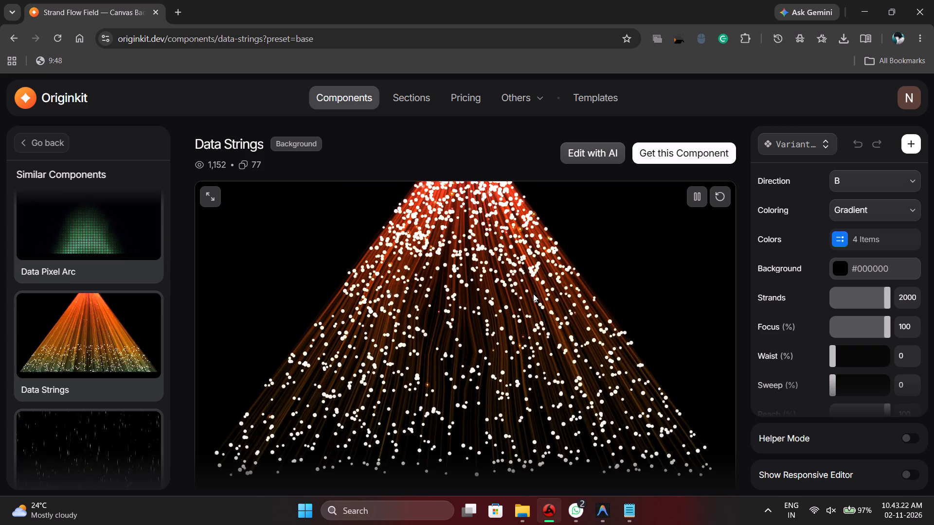
pyautogui.doubleClick(420, 325)
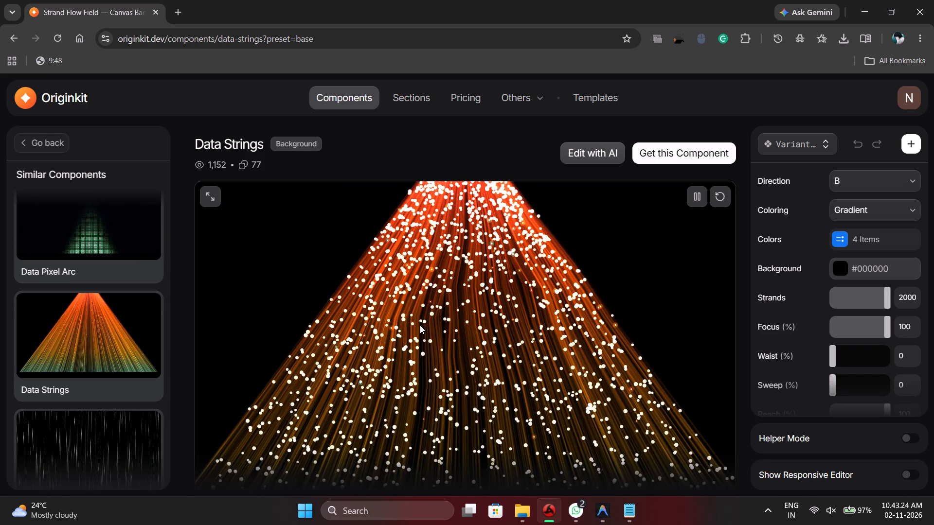
# Open the defense-lines component that follows Data Strings among the similar components.
pyautogui.click(146, 422)
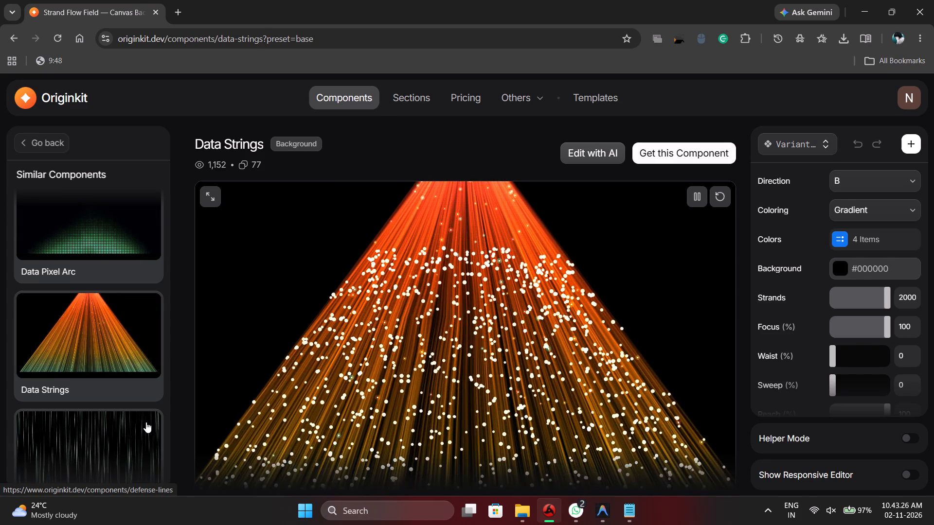